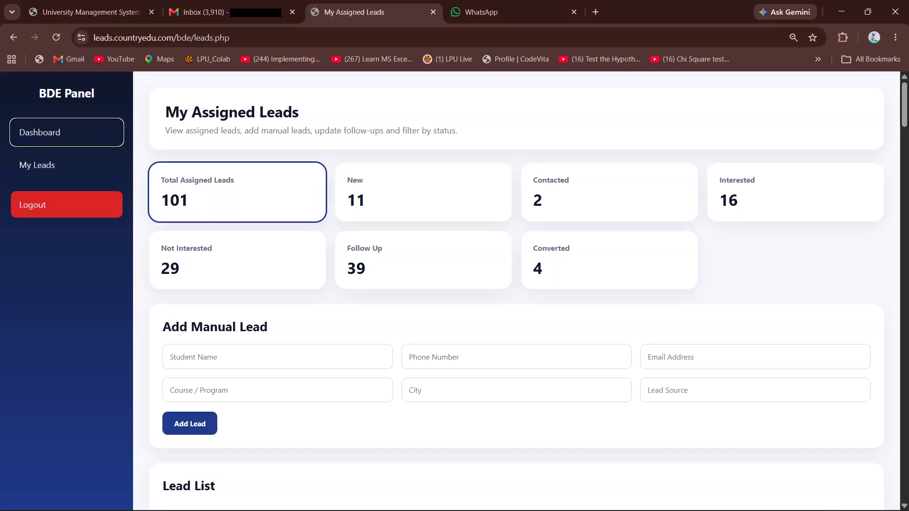
Enter Srinidi as the student name in the Add Manual Lead form.
scroll(215, 357, down, 6)
scroll(215, 357, up, 2)
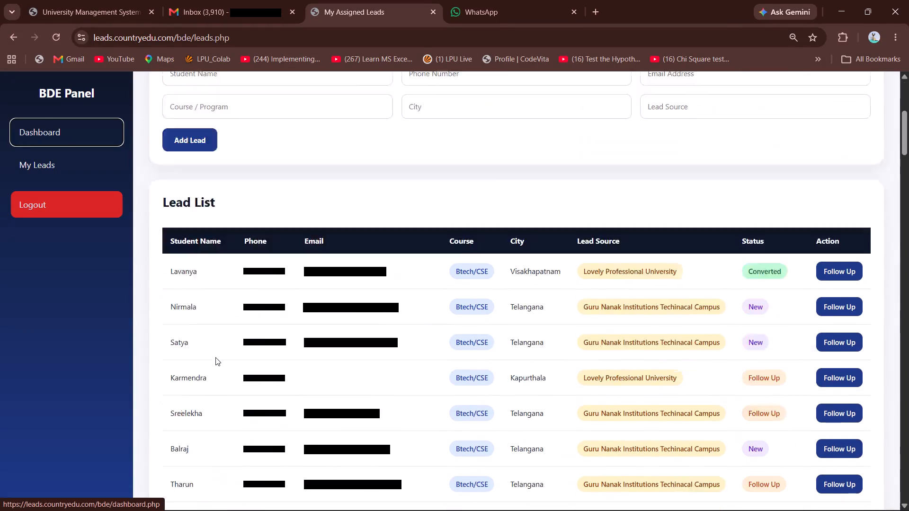
click(212, 262)
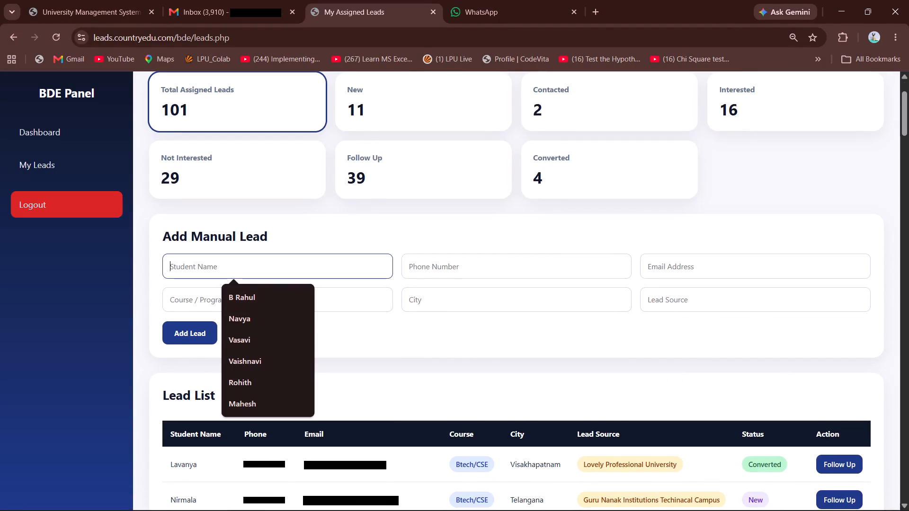
text(Srinidi)
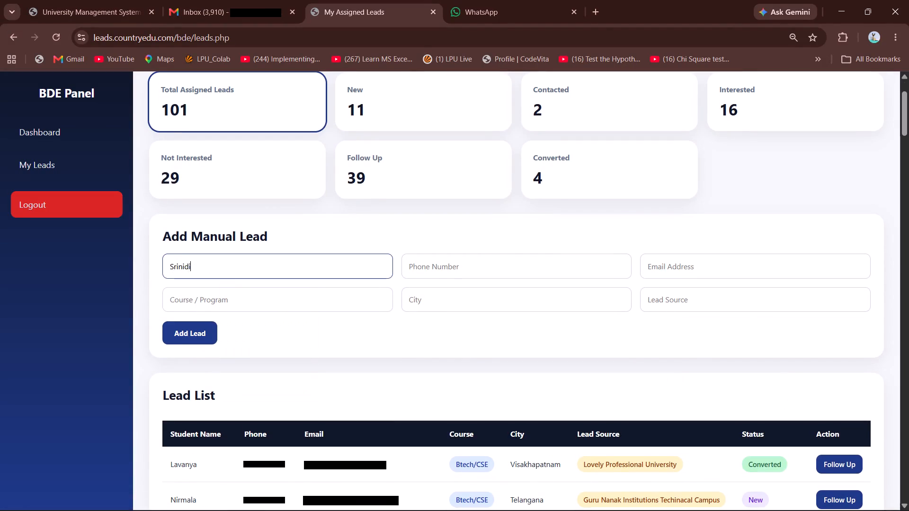
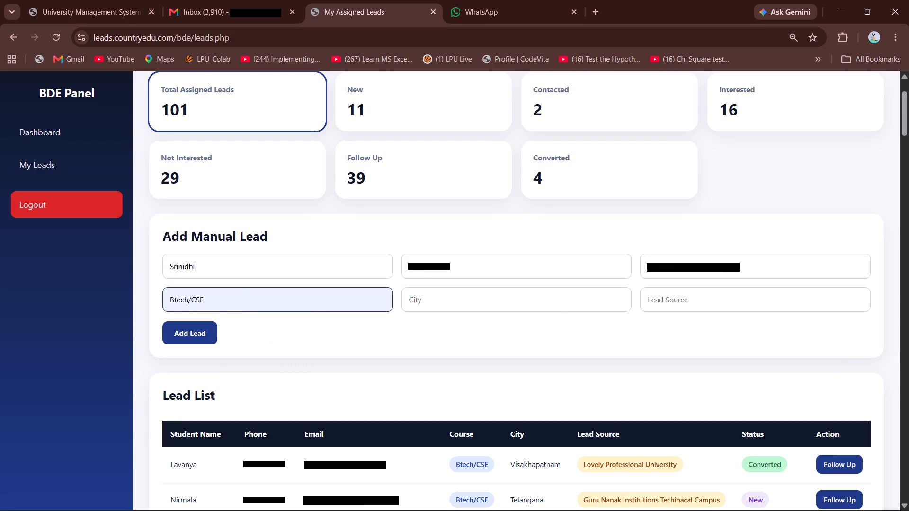
Enter Hyderabad as the city in the Add Manual Lead form.
text(Hydera)
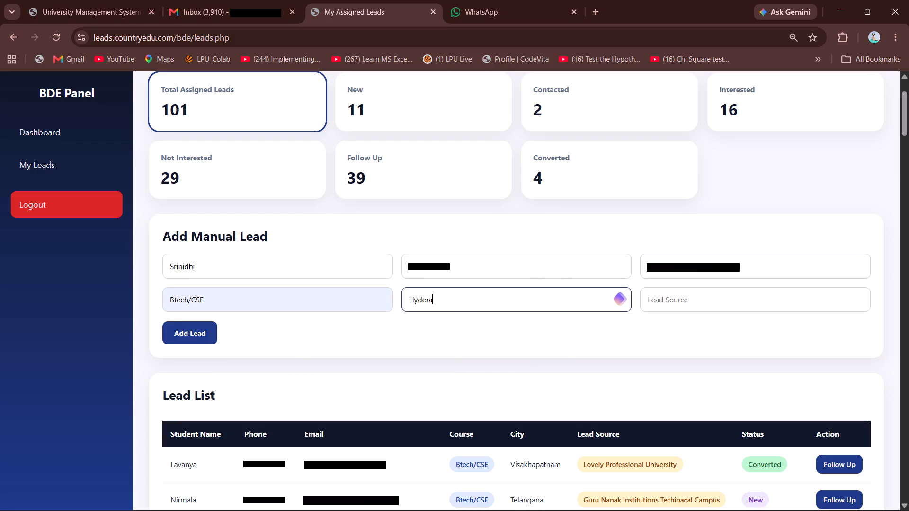
text(bad)
Enter the lead source in the Add Manual Lead form, beginning with "St.Marr".
click(691, 295)
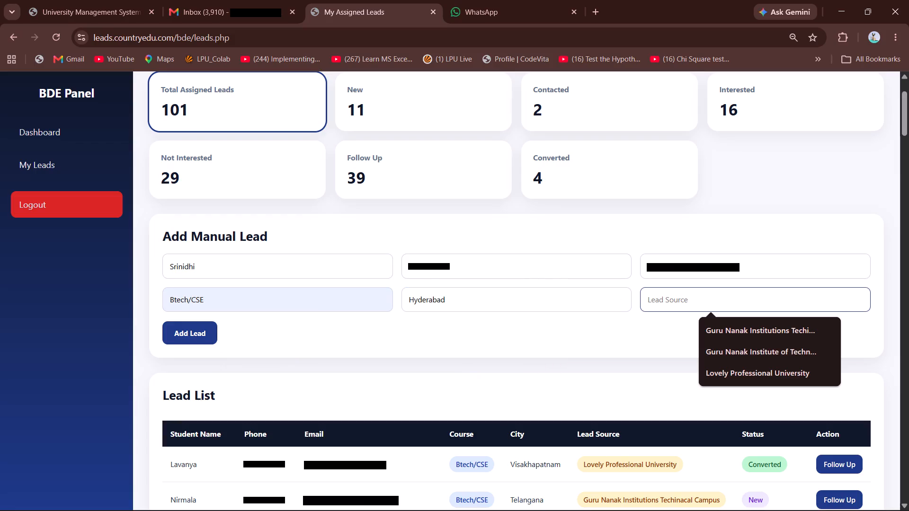
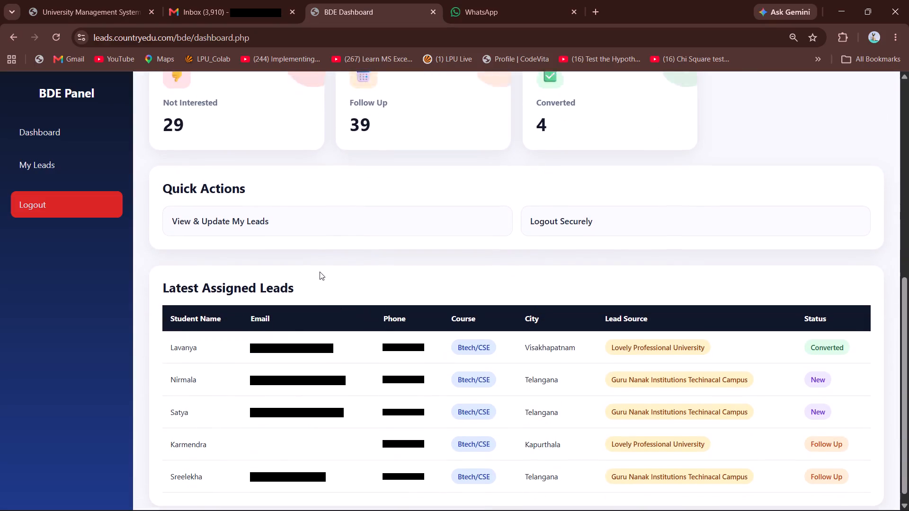
Open the My Leads page and enter Srinidhi as the student name in the Add Manual Lead form.
scroll(320, 272, up, 1)
click(78, 167)
scroll(314, 324, down, 1)
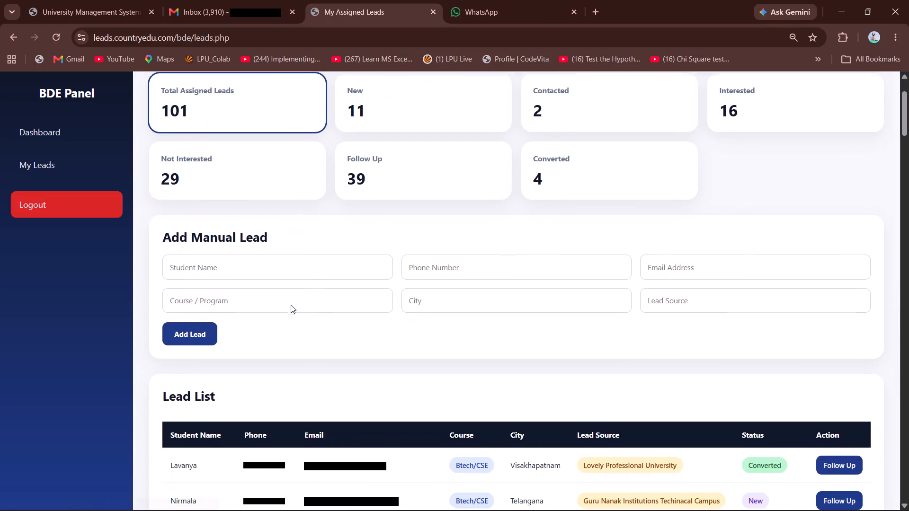
click(221, 271)
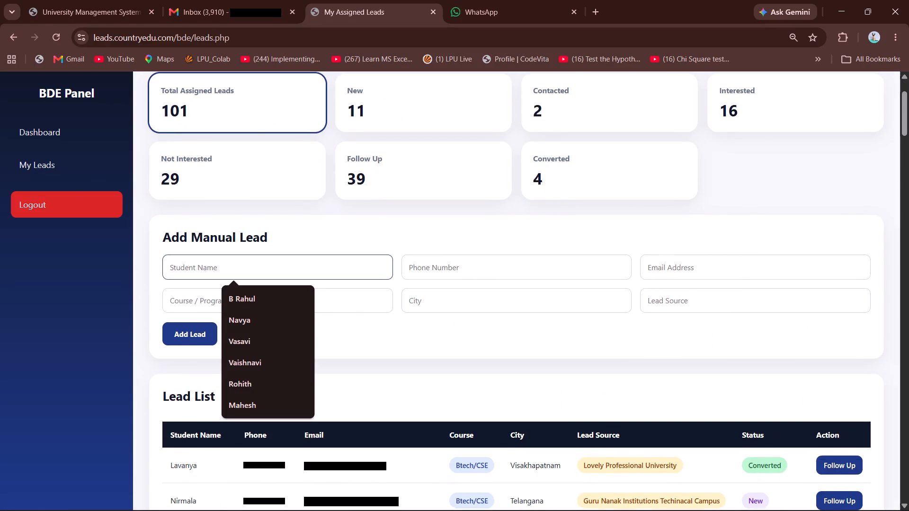
key(shift+s)
text(rini)
click(240, 301)
Fill in the student's phone number in the Add Manual Lead form using the matching saved entry.
click(490, 259)
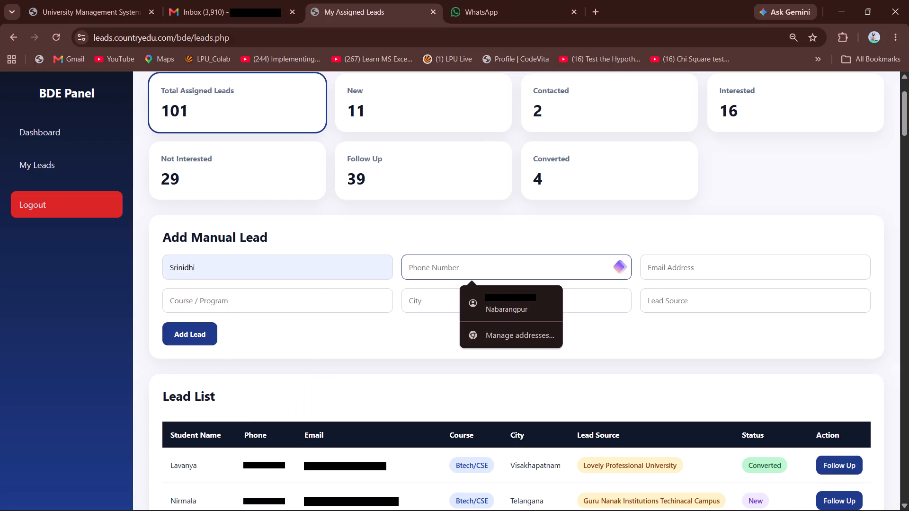
text(83)
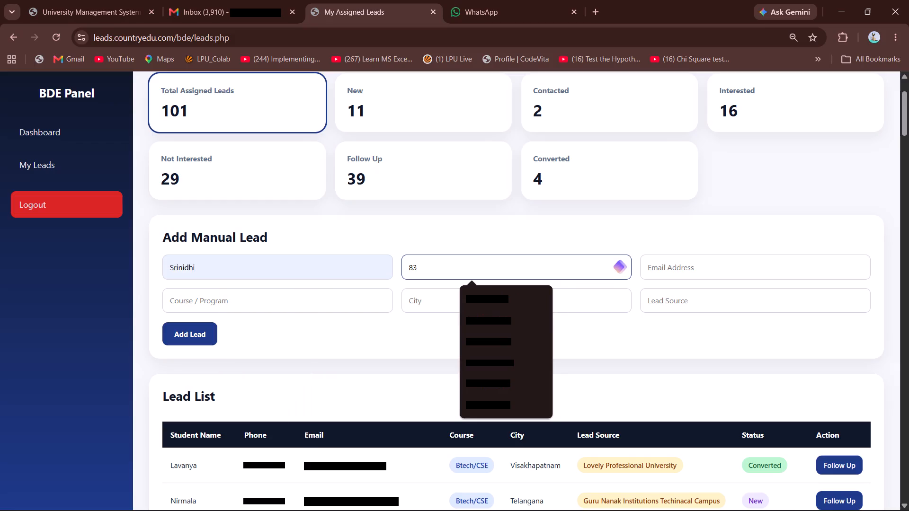
key(Home)
key(period)
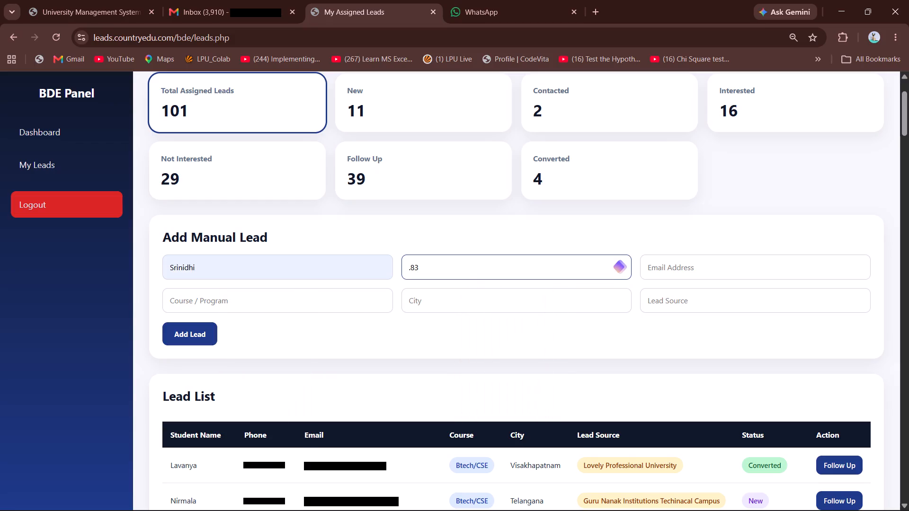
key(BackSpace)
key(Right)
key(Right)
text(41)
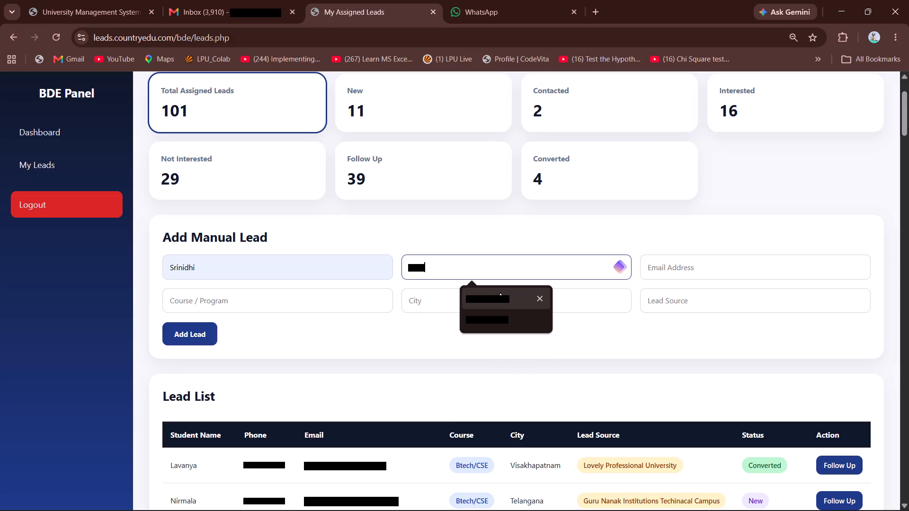
click(499, 321)
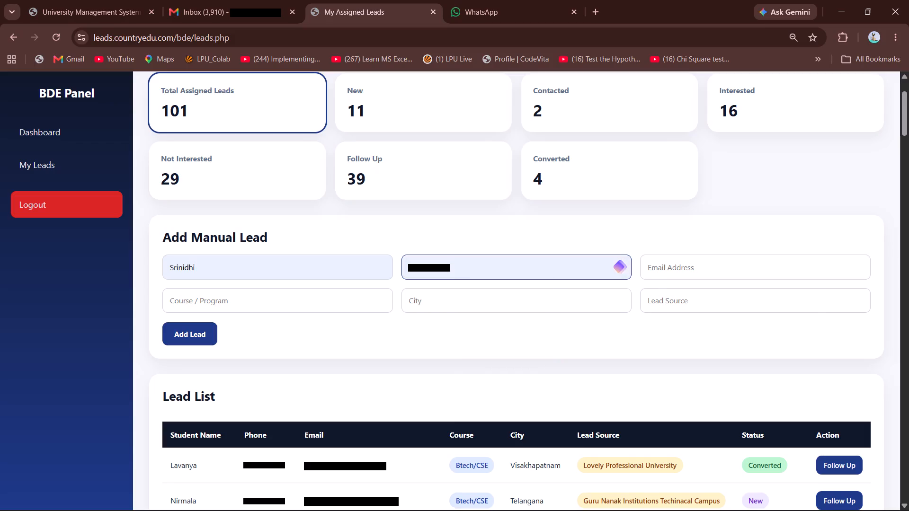
Fill in the student's email address in the Add Manual Lead form using the saved entry.
click(674, 267)
text(srini)
click(748, 288)
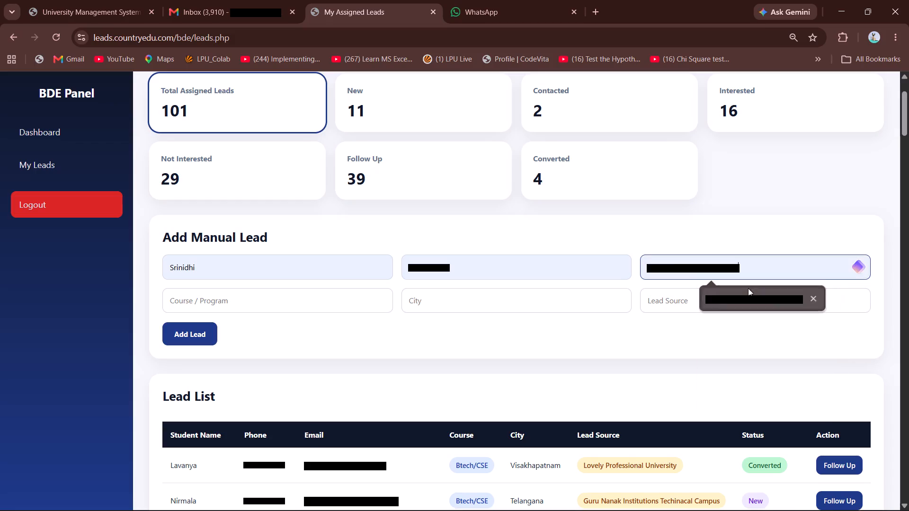
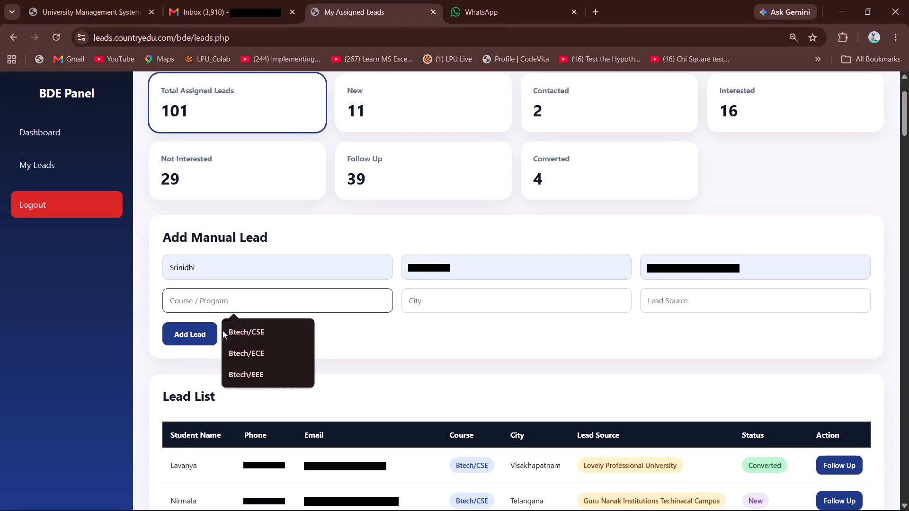
Set the student's course to Btech/CSE in the Add Manual Lead form using the saved entry.
click(223, 331)
click(234, 331)
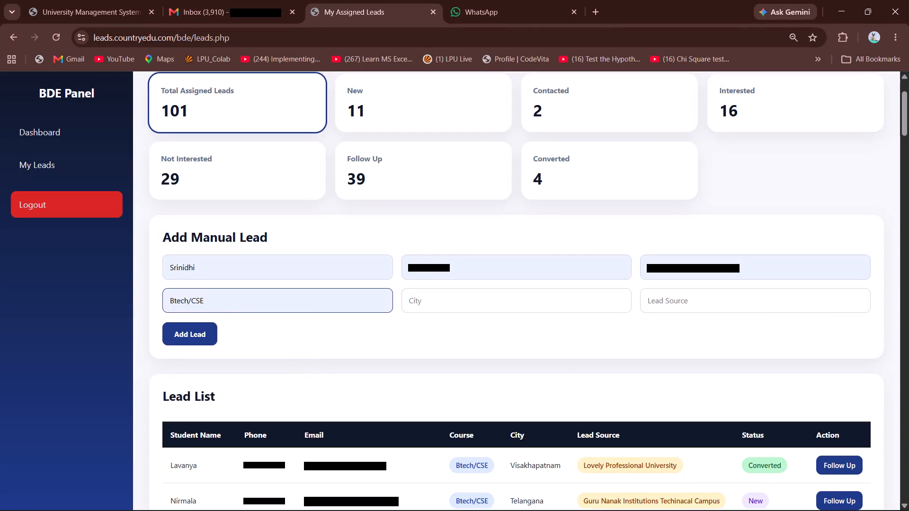
Start entering the student's city in the Add Manual Lead form.
click(500, 291)
click(431, 304)
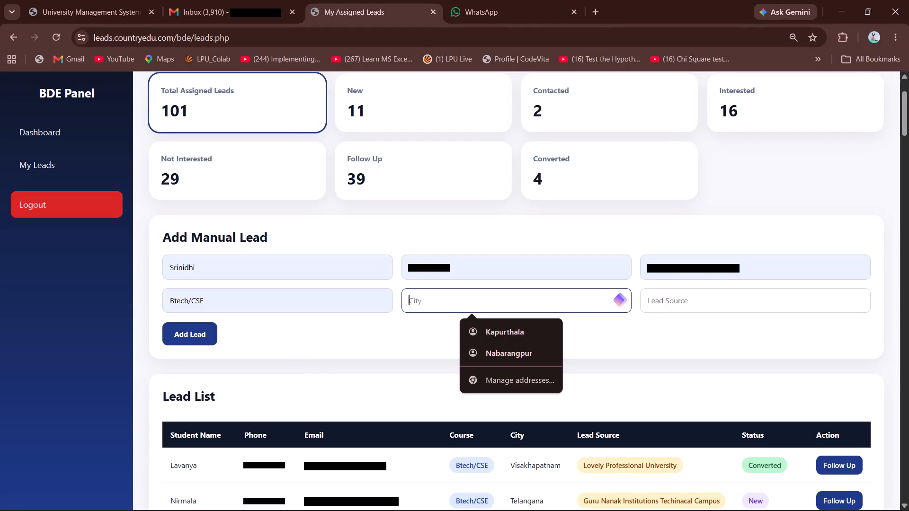
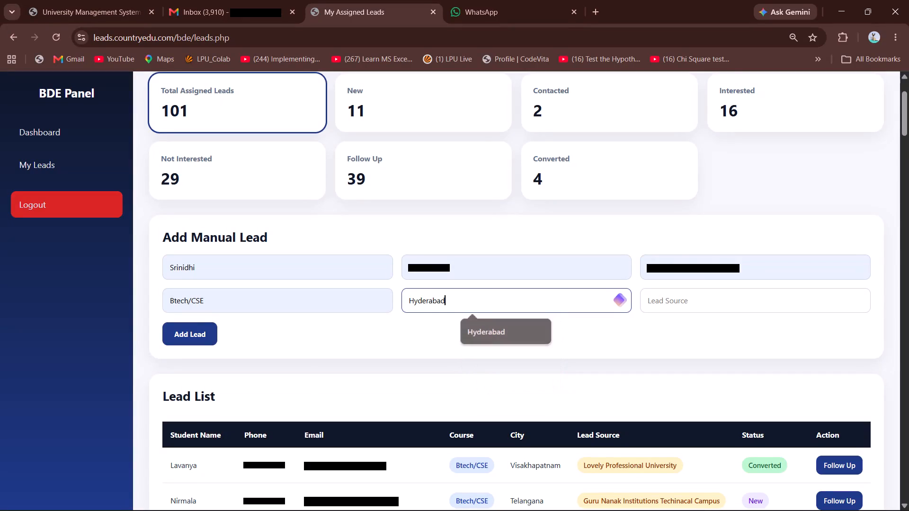
Set the lead source to St.Mary's Group of Institutions in the Add Manual Lead form using the saved entry.
click(722, 300)
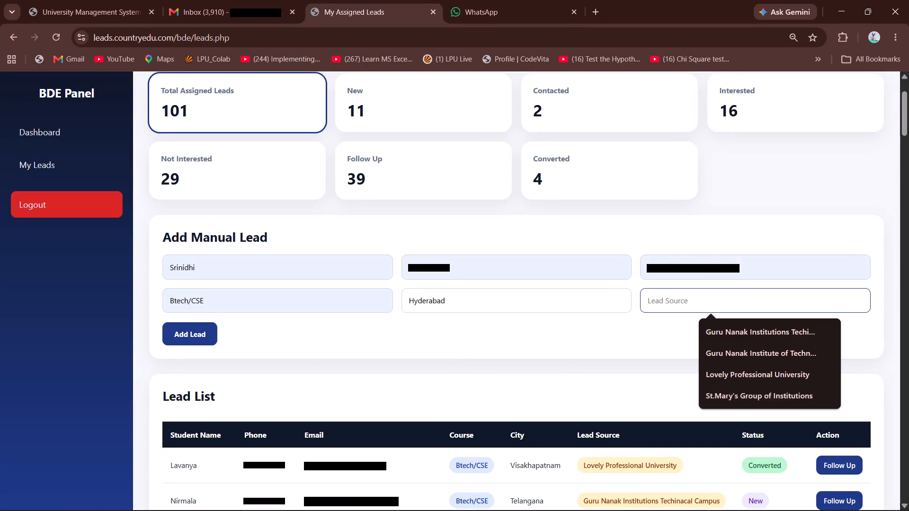
click(717, 394)
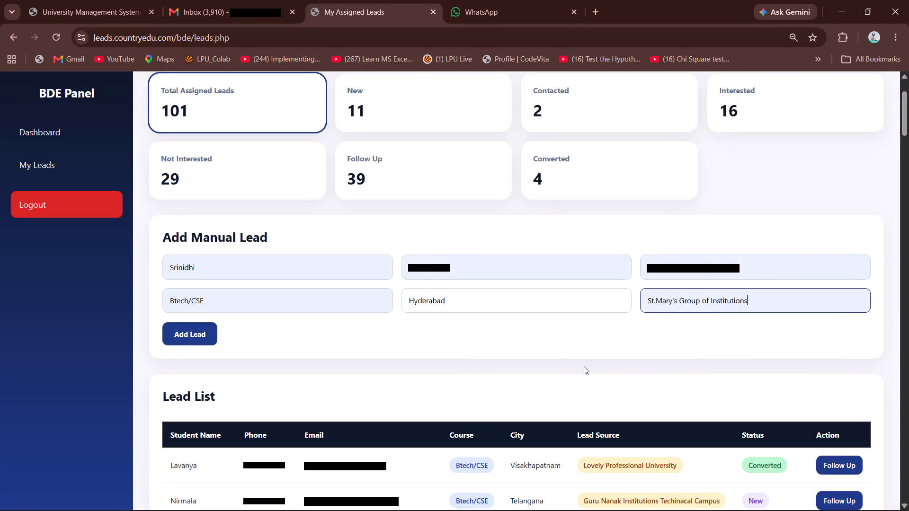
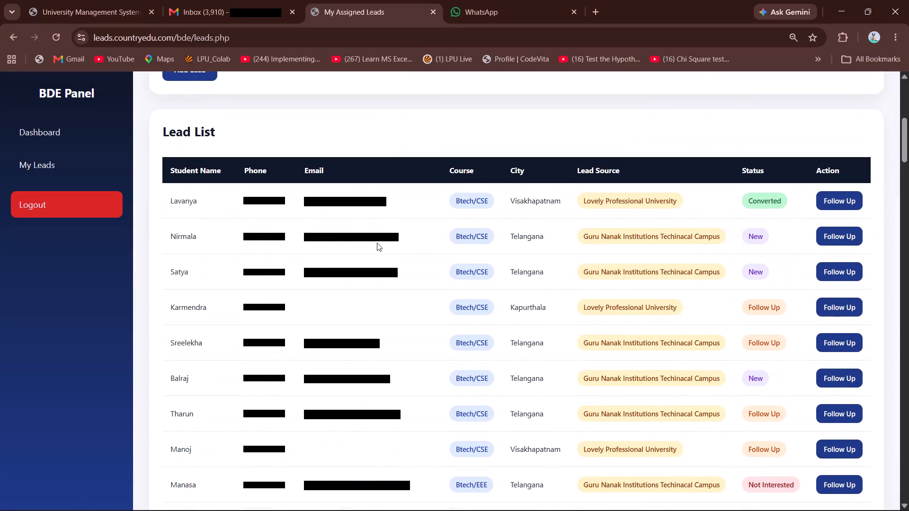
Submit the completed Add Manual Lead form for Srinidhi so the lead joins the assigned list.
scroll(377, 243, up, 3)
scroll(214, 304, down, 1)
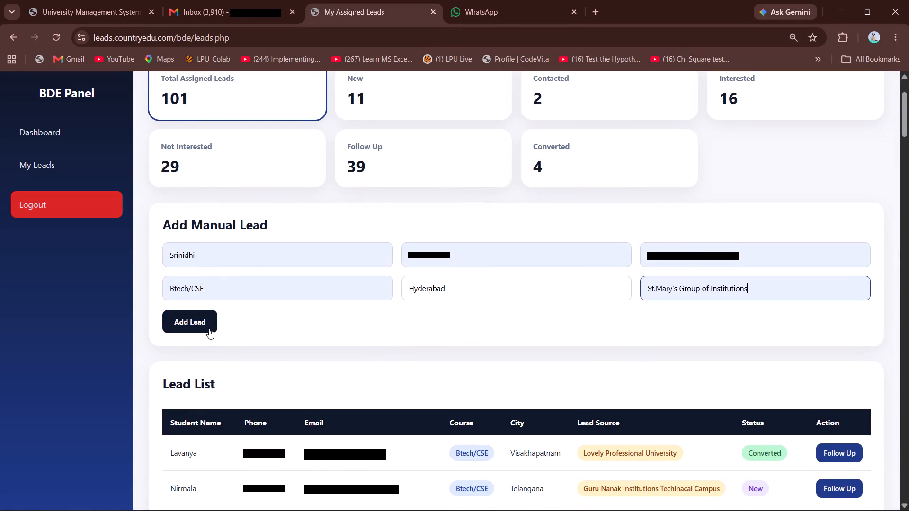
click(199, 320)
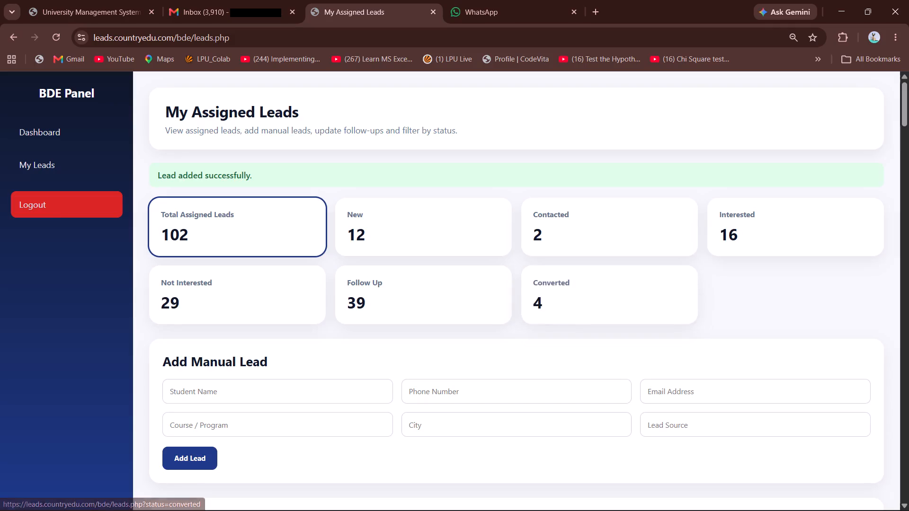
Open the follow-up page of the newly added lead Srinidhi, ready to write in the empty remark field.
scroll(582, 385, down, 4)
click(838, 250)
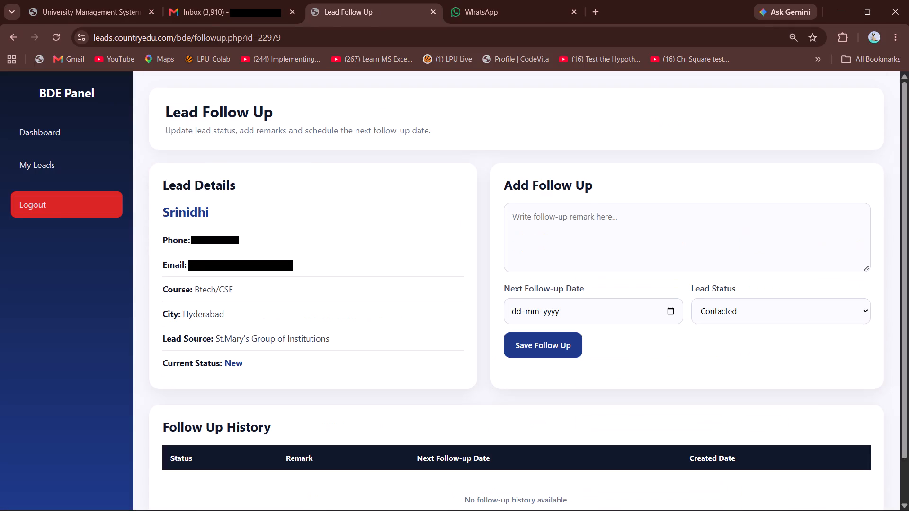
click(559, 213)
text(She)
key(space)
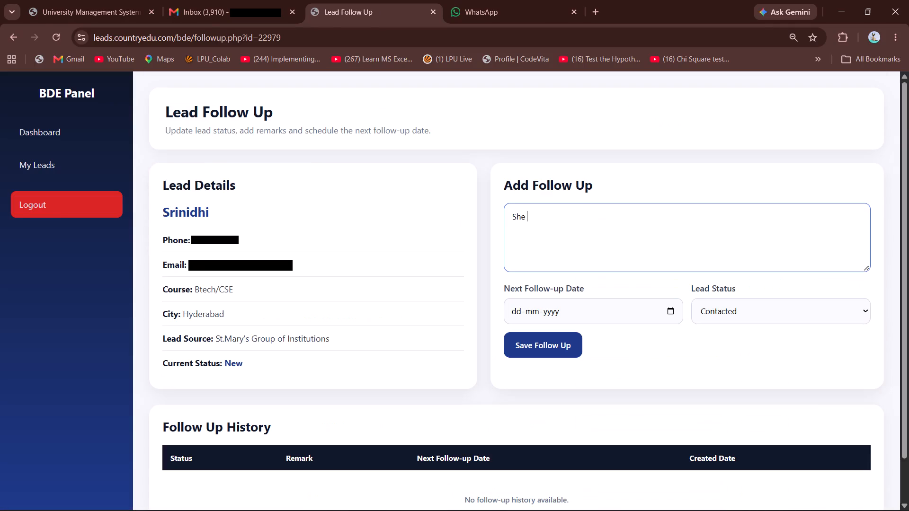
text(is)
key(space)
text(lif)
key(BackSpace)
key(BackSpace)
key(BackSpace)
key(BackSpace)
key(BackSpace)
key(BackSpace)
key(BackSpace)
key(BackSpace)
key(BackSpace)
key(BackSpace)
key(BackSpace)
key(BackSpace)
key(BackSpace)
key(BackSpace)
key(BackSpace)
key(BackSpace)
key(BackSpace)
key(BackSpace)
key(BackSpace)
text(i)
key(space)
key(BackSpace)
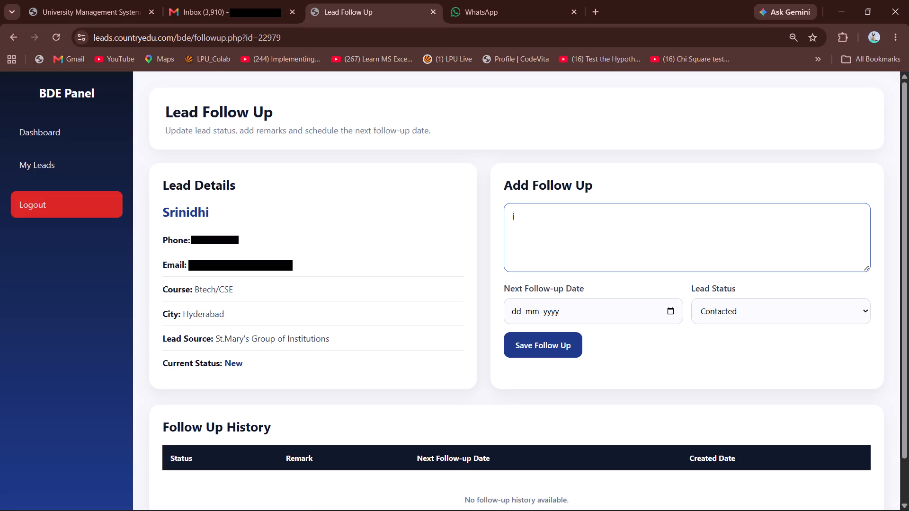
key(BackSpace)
Write the follow-up remark "I had a conversation with her and she said she will let me know so i have to call her later.".
text(I had ac)
key(BackSpace)
key(space)
text(convera)
key(BackSpace)
text(sation with her and)
key(space)
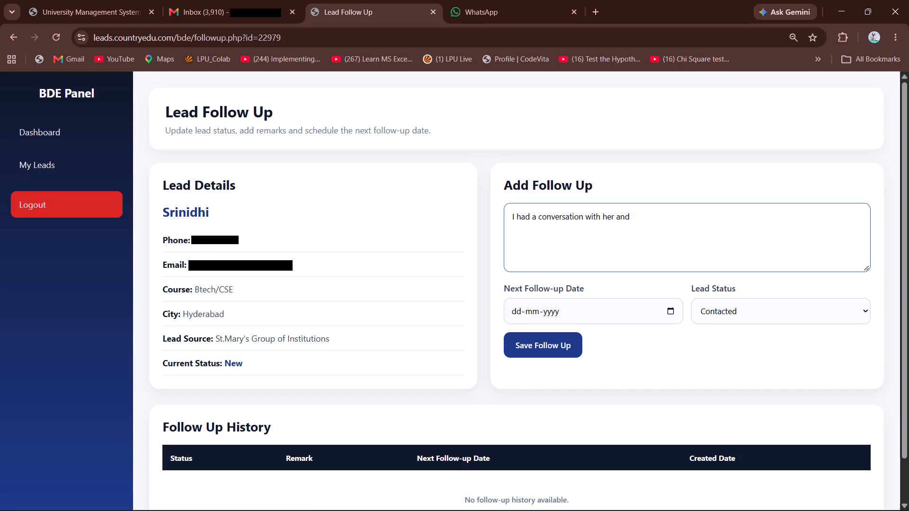
text(i)
key(space)
key(BackSpace)
key(BackSpace)
key(BackSpace)
key(BackSpace)
key(BackSpace)
key(BackSpace)
text(and she saod)
key(BackSpace)
key(BackSpace)
text(id she will)
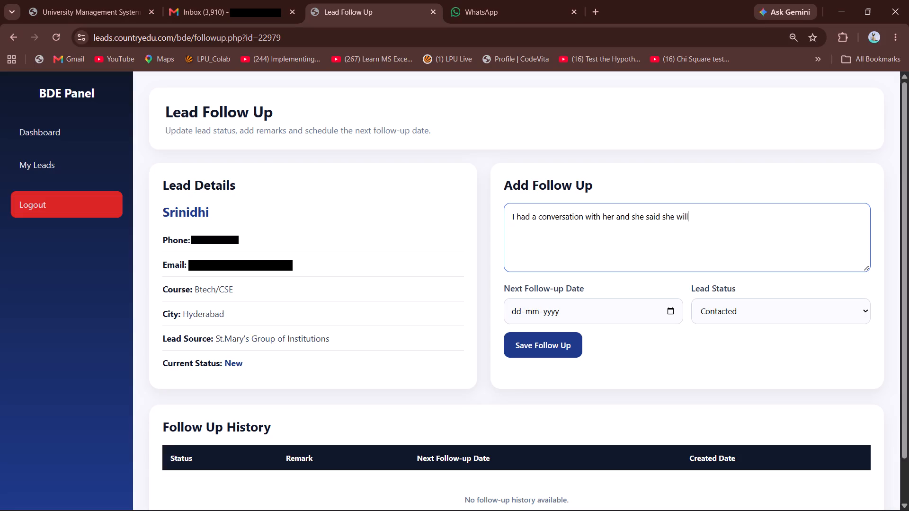
key(space)
text(la)
key(BackSpace)
text(et me know)
key(space)
text(so i have to call her a)
key(BackSpace)
text(;lat)
key(BackSpace)
key(BackSpace)
key(BackSpace)
key(BackSpace)
text(later/)
key(BackSpace)
key(period)
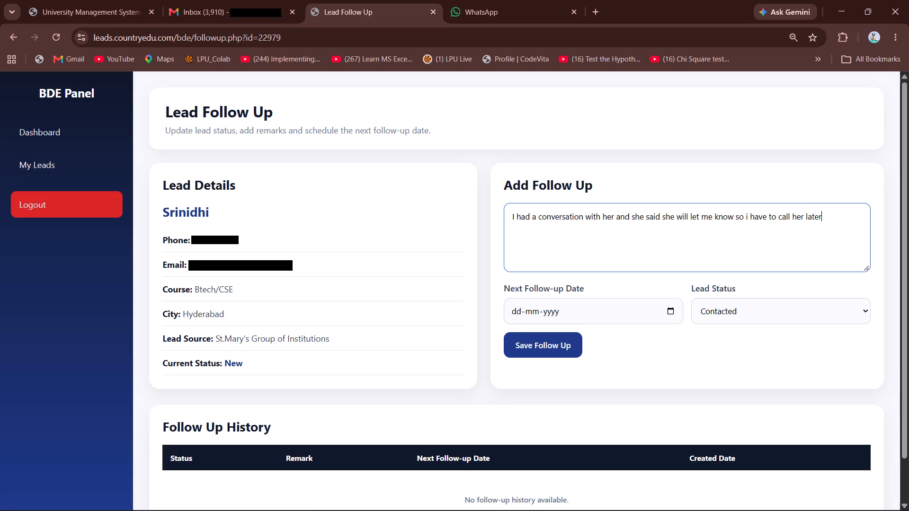
Save the follow-up with next follow-up date 06-11-2026 and lead status Follow Up Again.
click(671, 308)
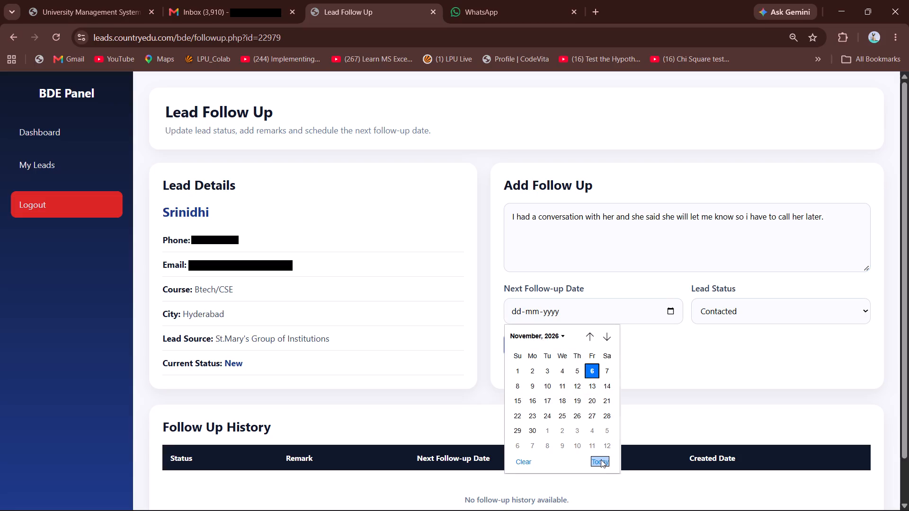
click(608, 466)
click(767, 317)
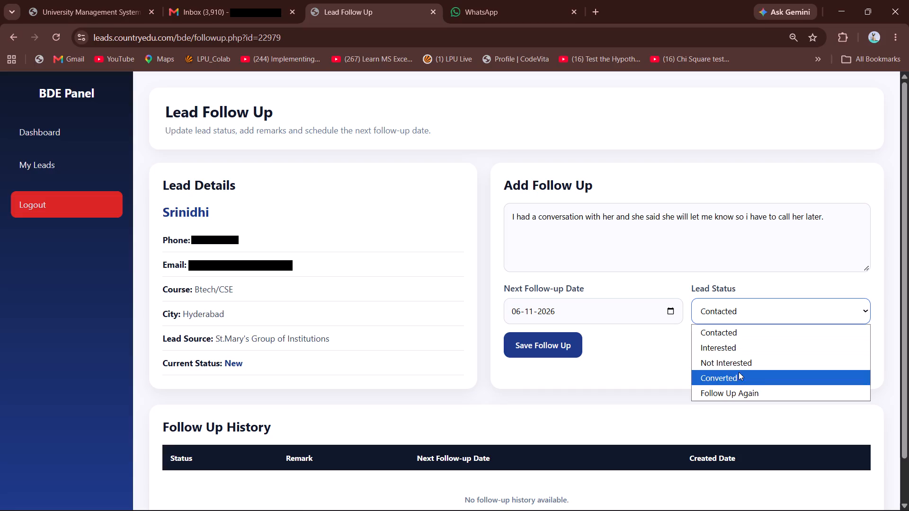
click(735, 388)
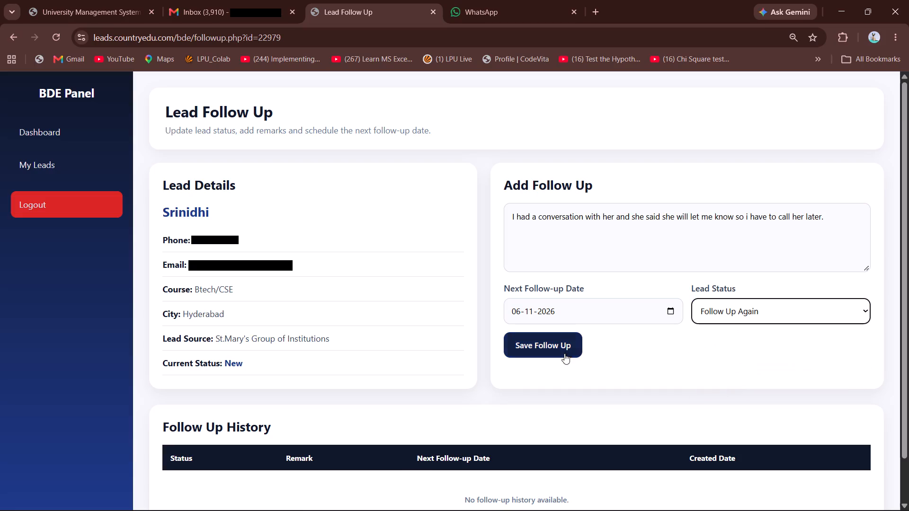
click(564, 352)
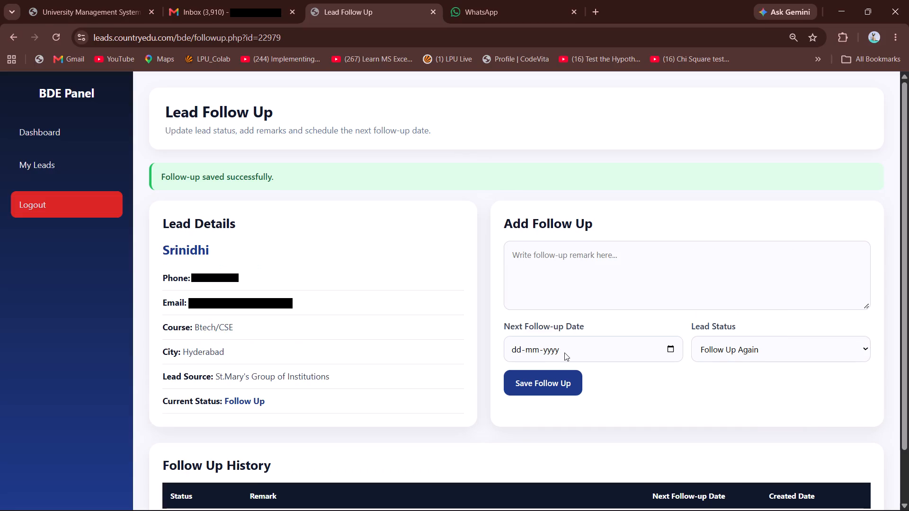
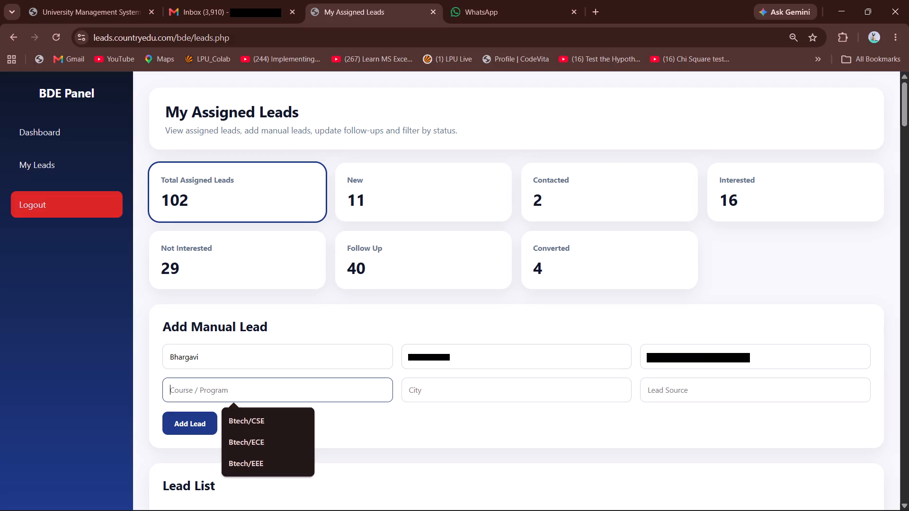
Set Bhargavi's course to Btech/CSE, city to Hyderabad and lead source to St.Mary's Group of Institutions, and add the lead.
click(256, 416)
click(432, 389)
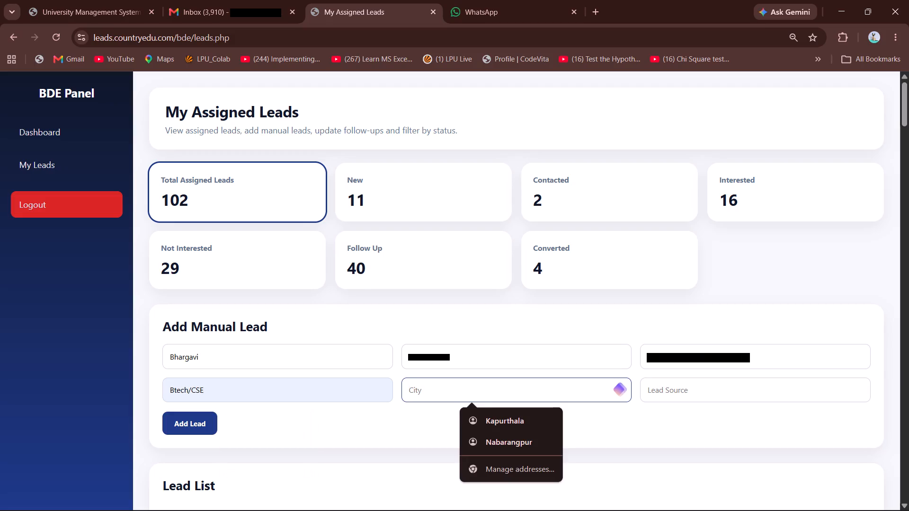
text(Hy)
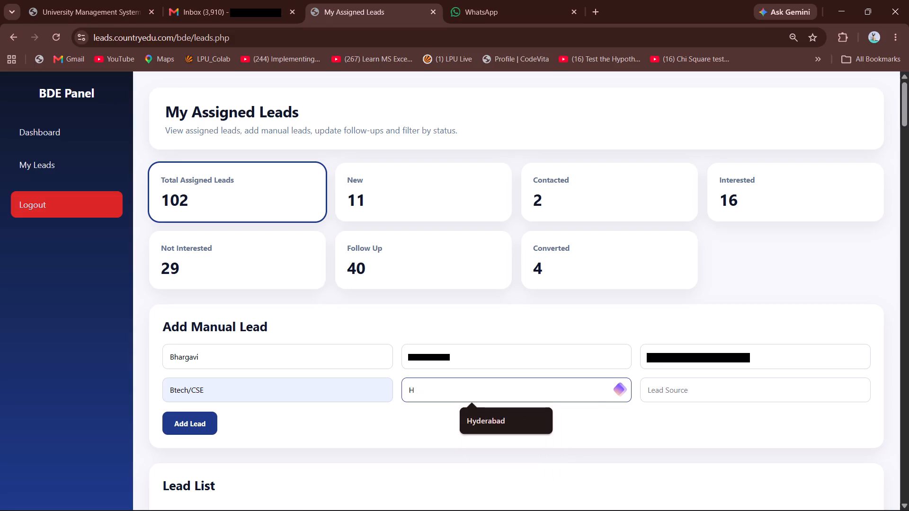
click(477, 419)
click(694, 358)
click(684, 388)
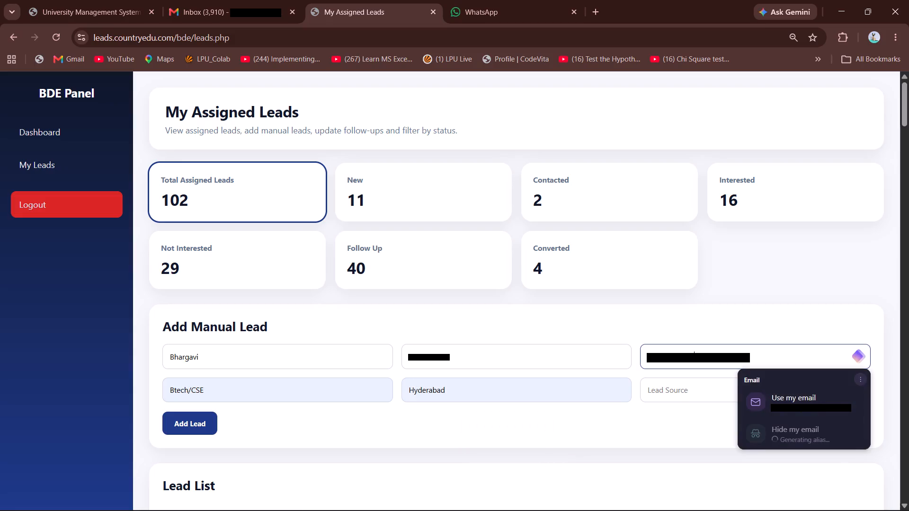
click(761, 484)
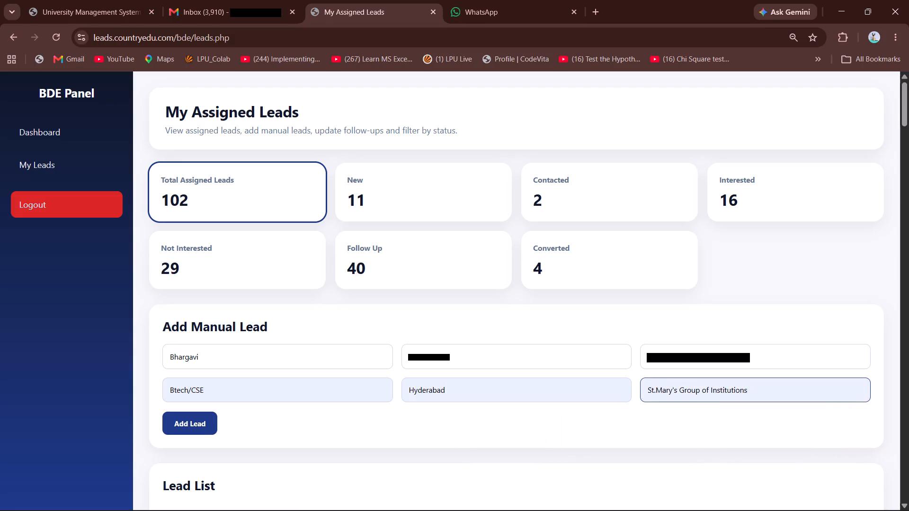
click(201, 429)
Open the follow-up form for Bhargavi's new entry in the Lead List.
scroll(449, 316, down, 2)
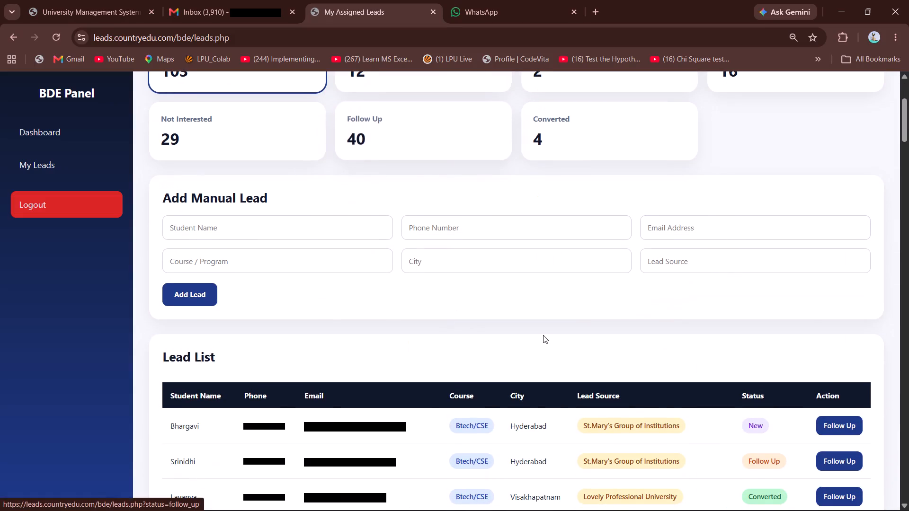
scroll(543, 335, up, 1)
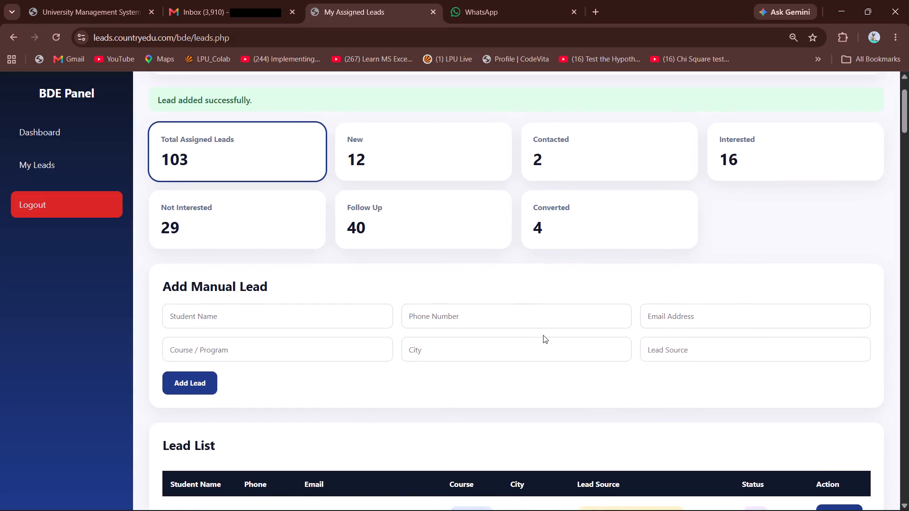
scroll(543, 335, up, 1)
scroll(543, 335, down, 2)
click(844, 336)
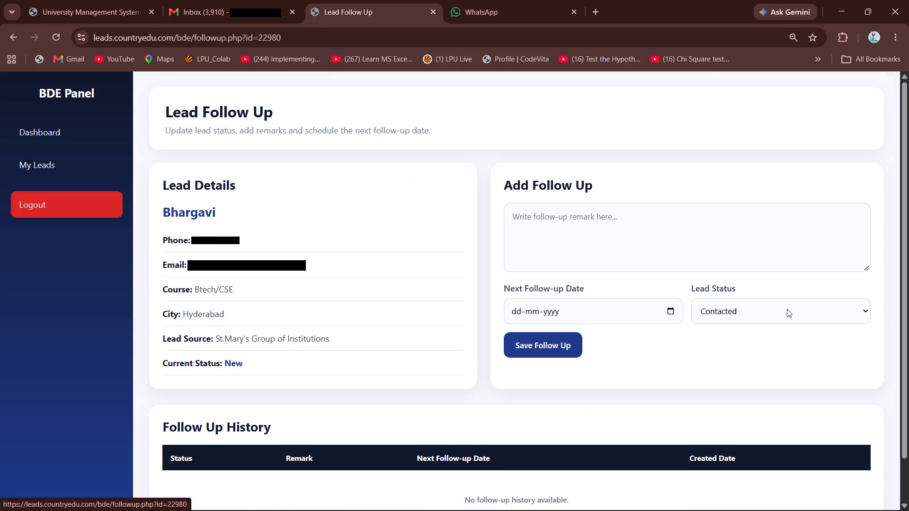
Write in the follow-up remark: "Had a conversation with her and she is having a exam so she said that she will call me later".
click(657, 270)
text(Had a conversation with her and she)
key(space)
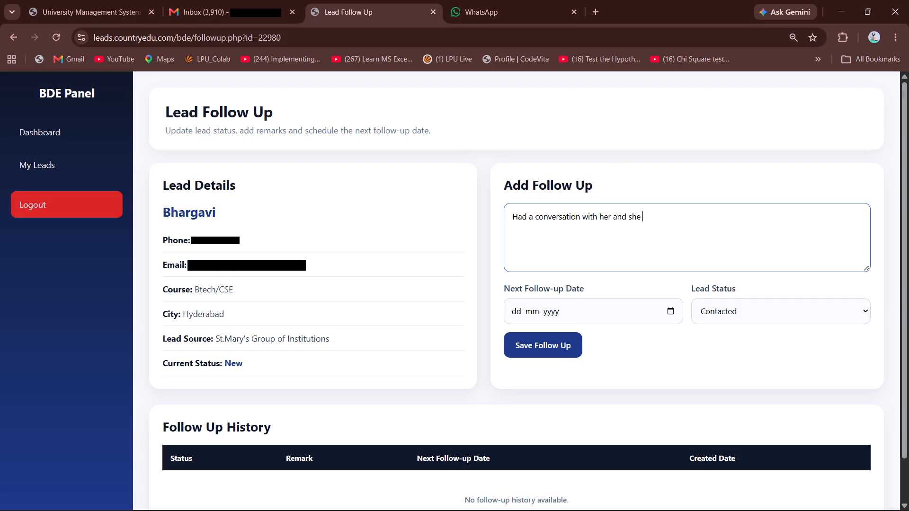
text(a)
key(BackSpace)
key(o)
key(BackSpace)
text(is havina)
key(space)
key(BackSpace)
key(BackSpace)
text(g a)
key(space)
key(BackSpace)
key(BackSpace)
text(a exa,)
key(BackSpace)
text(m so she said tha)
key(space)
key(BackSpace)
text(t she will call me later)
key(space)
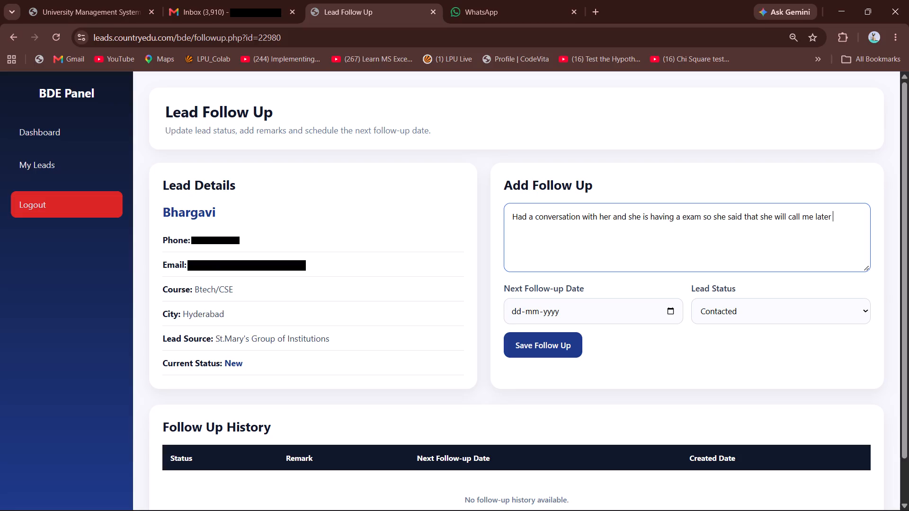
Complete Bhargavi's remark with "and i have shared the details of the workshop and online assessment.".
text(and)
key(space)
text(iha)
key(BackSpace)
key(BackSpace)
key(BackSpace)
text(i hav)
text(e shred the dert)
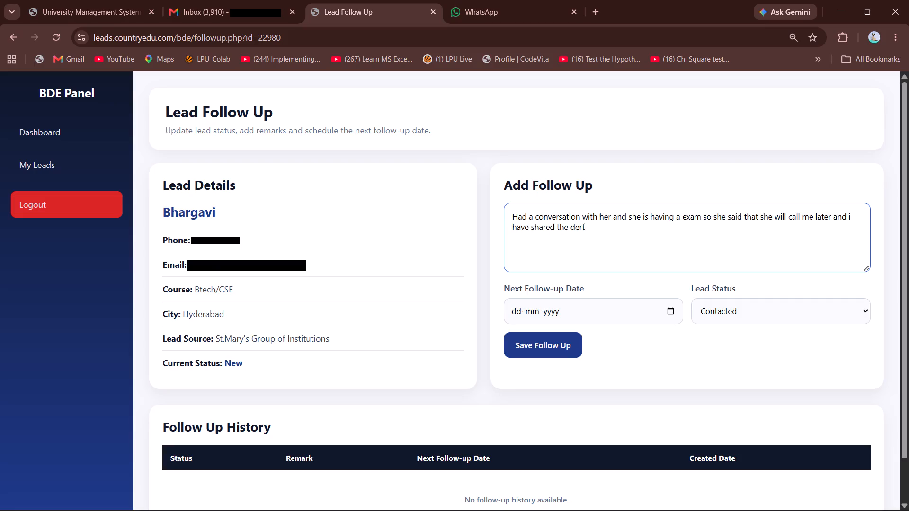
key(BackSpace)
key(BackSpace)
text(tails of rhe)
key(space)
key(BackSpace)
key(BackSpace)
key(BackSpace)
key(BackSpace)
text(the)
key(space)
text(woi)
key(BackSpace)
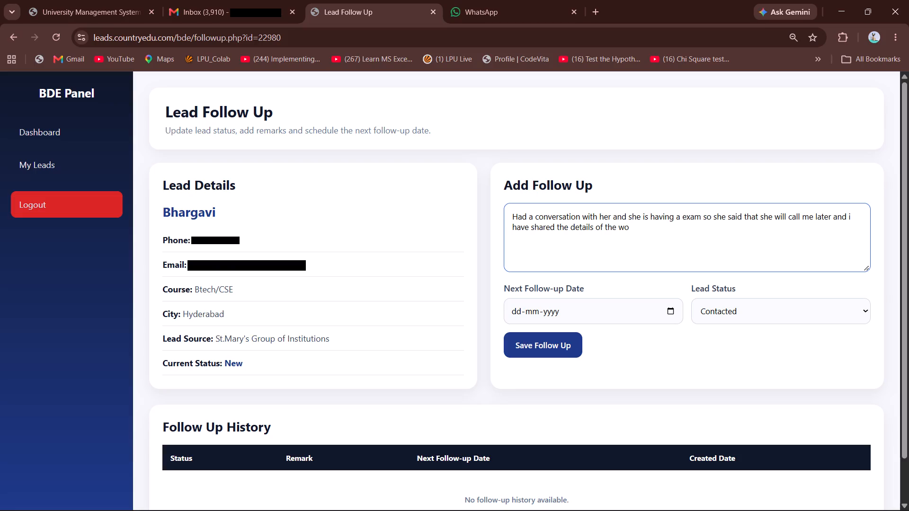
key(BackSpace)
text(ork)
key(space)
key(BackSpace)
text(shp)
key(BackSpace)
text(op and)
key(space)
text(oni)
key(BackSpace)
text(line assessmen)
text(t.)
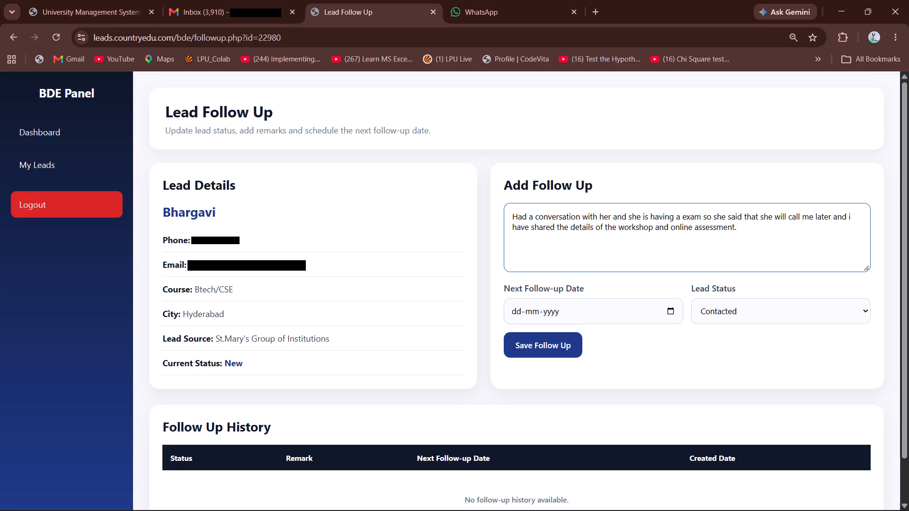
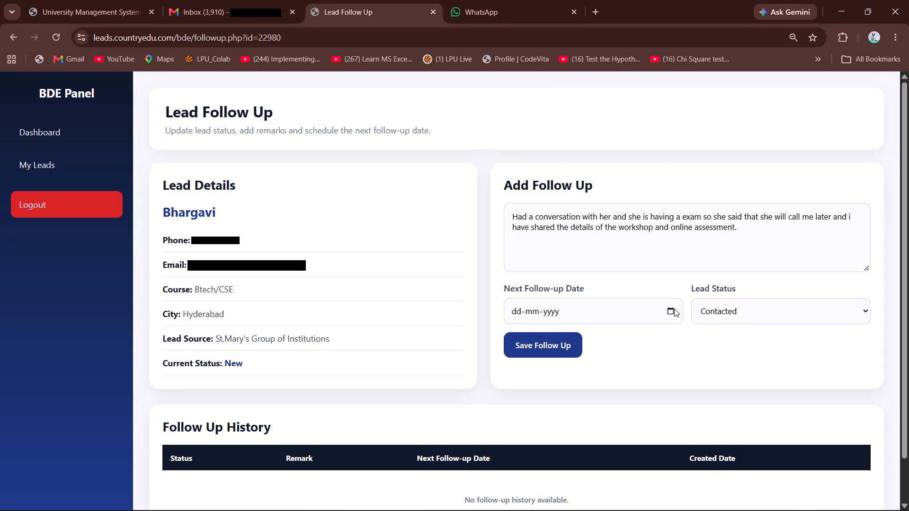
Set the next follow-up date in Bhargavi's follow-up form to 06-11-2026.
click(676, 311)
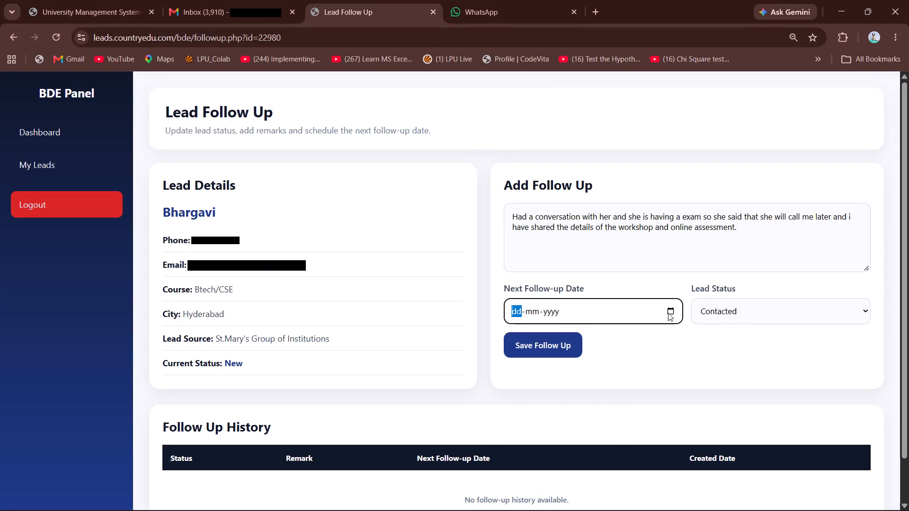
click(668, 313)
click(602, 463)
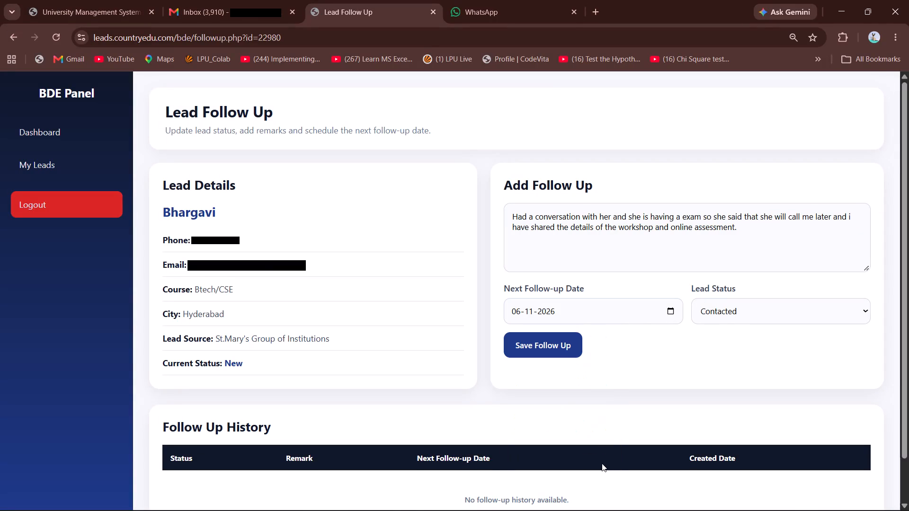
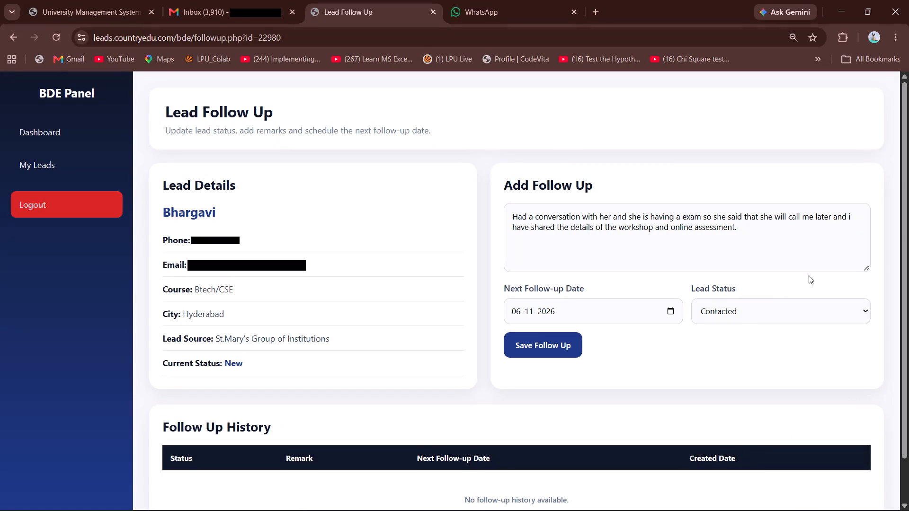
Set Bhargavi's lead status to Follow Up Again and save the follow-up.
click(741, 312)
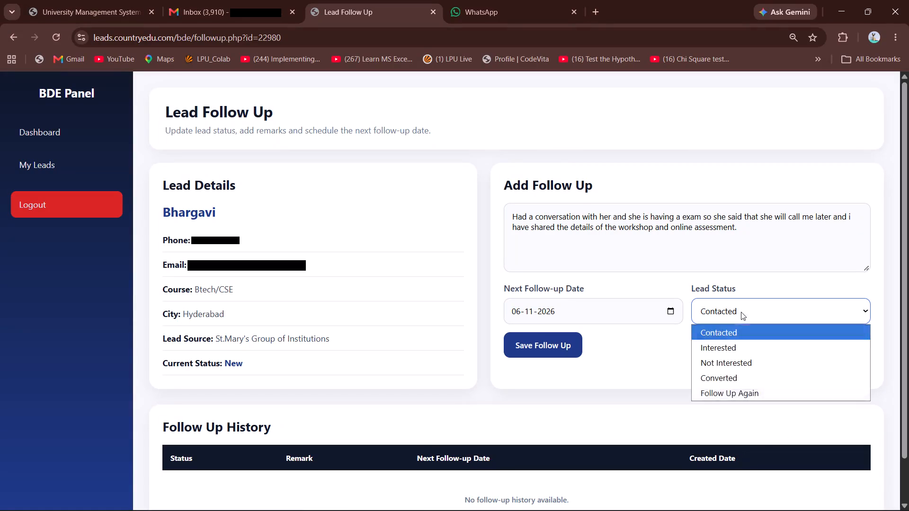
click(735, 391)
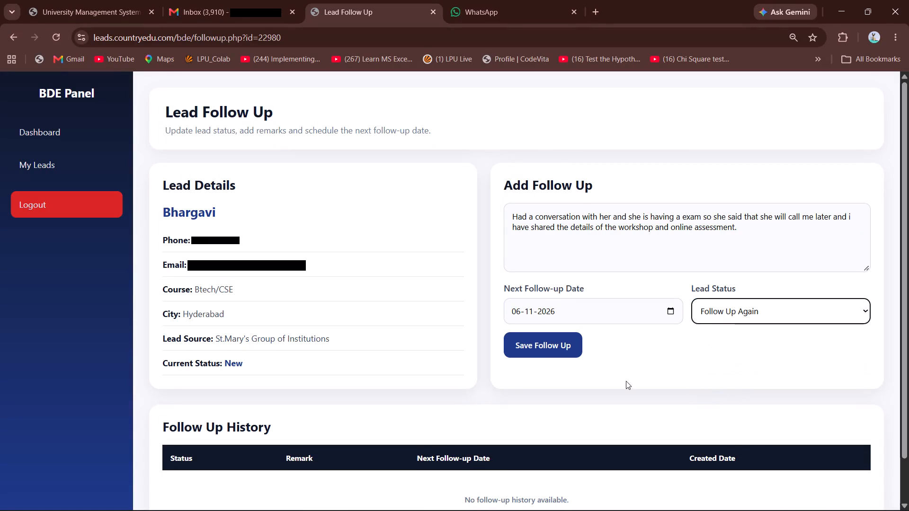
click(533, 345)
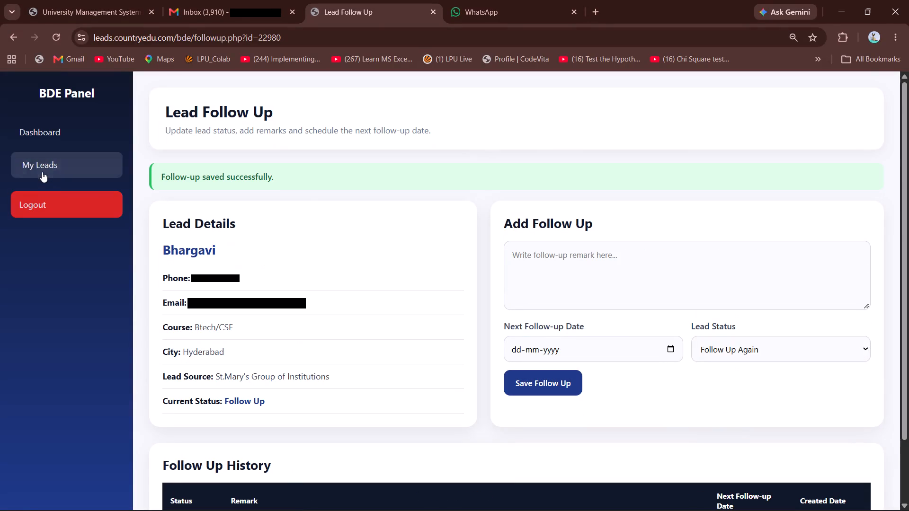
Return to the assigned leads and enter Tejas as the student name for a new manual lead.
click(42, 171)
click(257, 354)
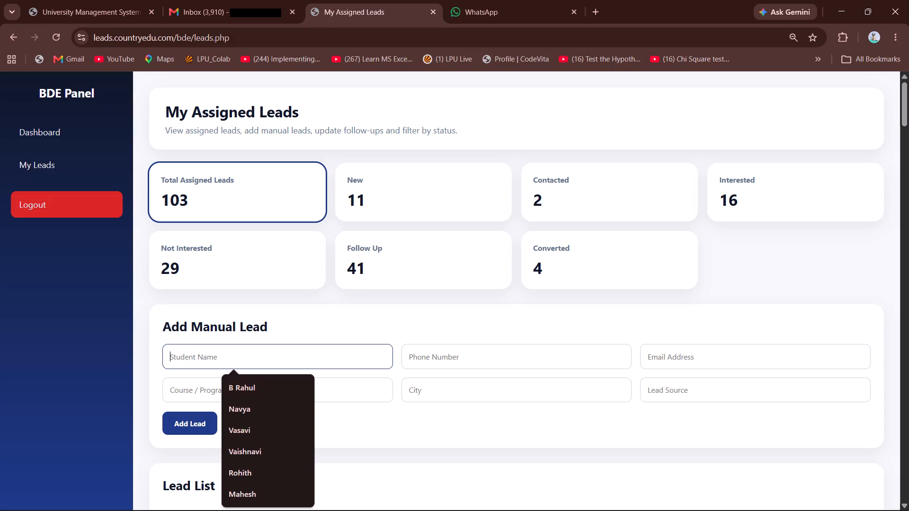
key(shift+t)
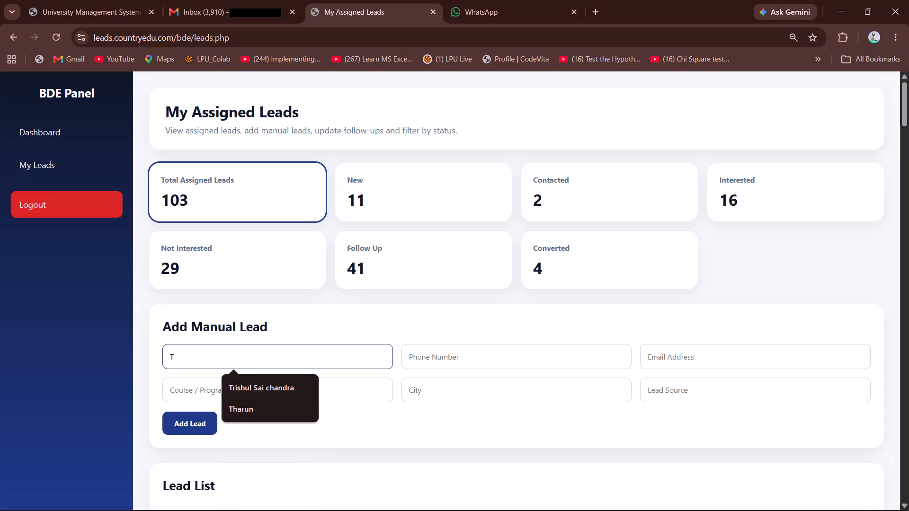
text(ejan)
key(BackSpace)
key(s)
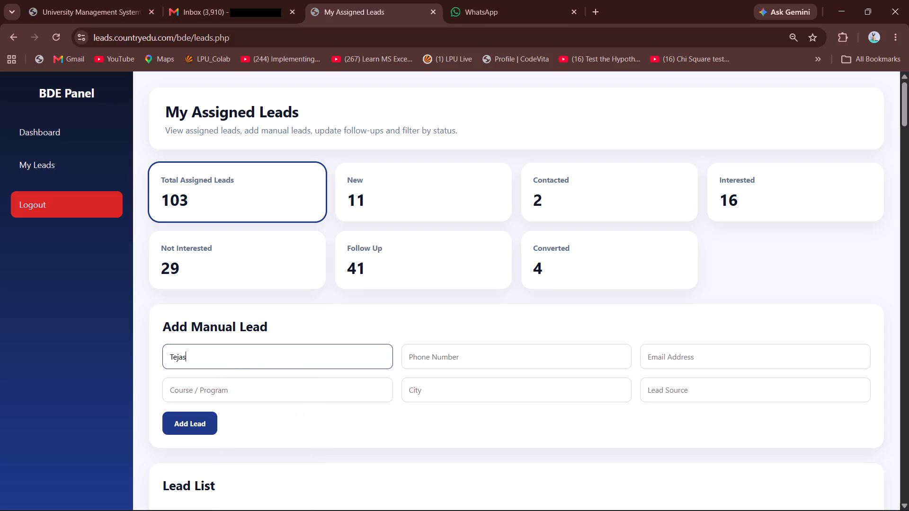
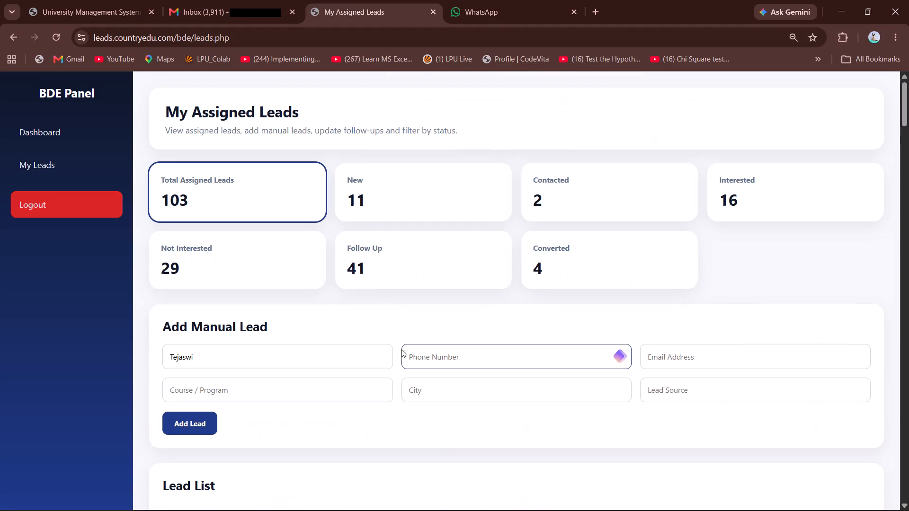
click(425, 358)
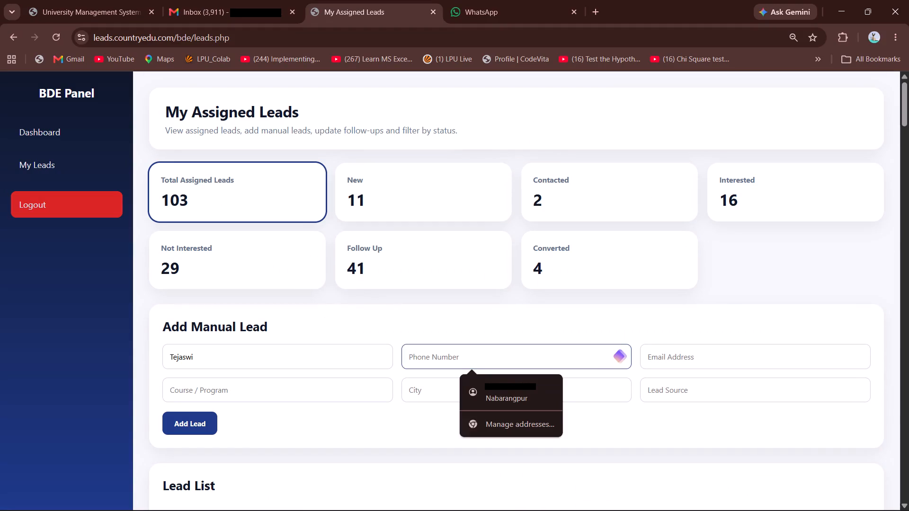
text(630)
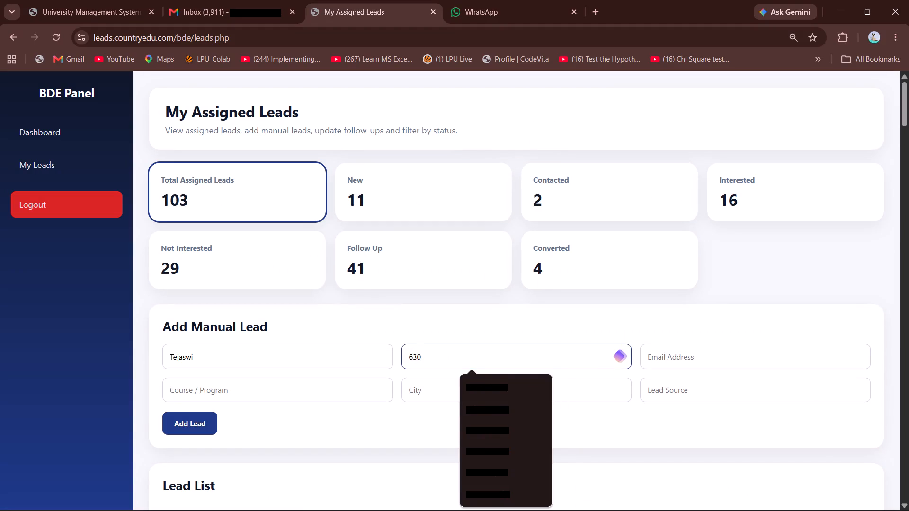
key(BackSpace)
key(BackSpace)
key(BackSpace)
Examine the student entries in the Lead List below the manual lead form.
scroll(425, 358, down, 3)
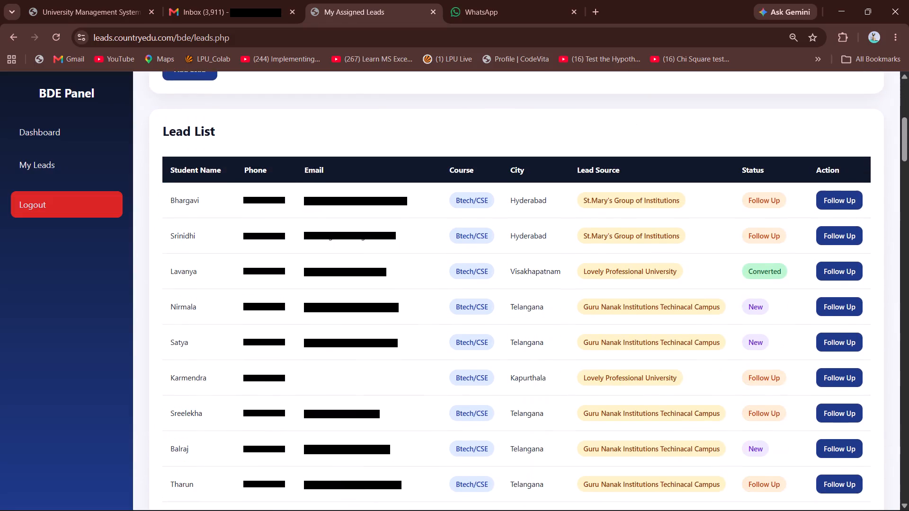
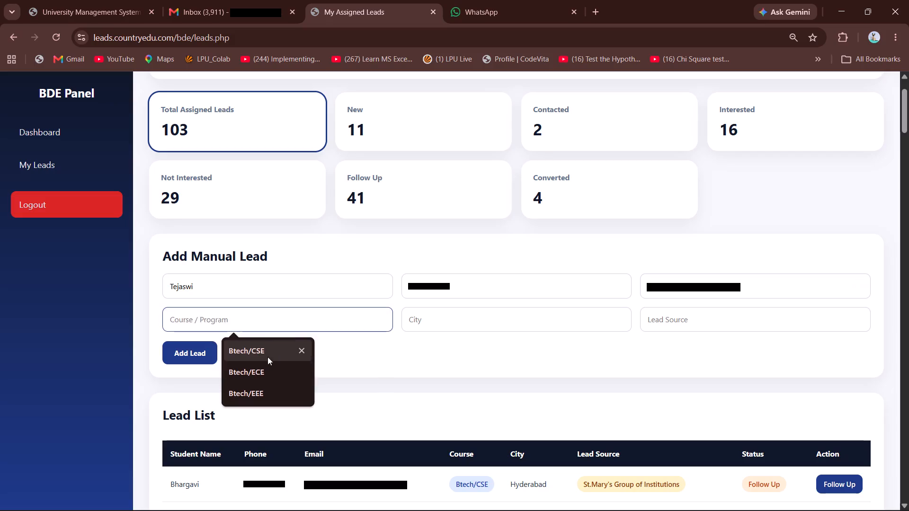
Complete Tejaswi's manual lead with course Btech/CSE, city Hyderabad and lead source St.Mary's Group of Institutions, and add the lead.
click(265, 355)
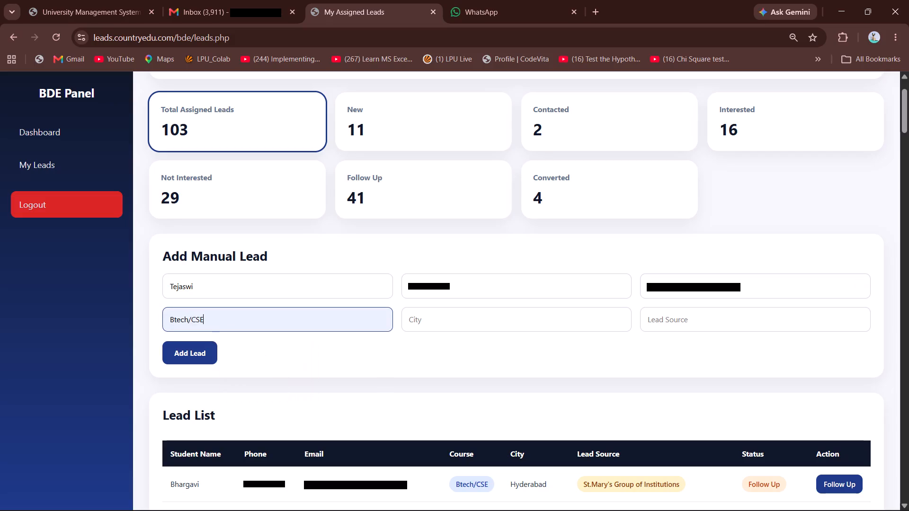
click(425, 324)
text(Hydr)
key(BackSpace)
text(era)
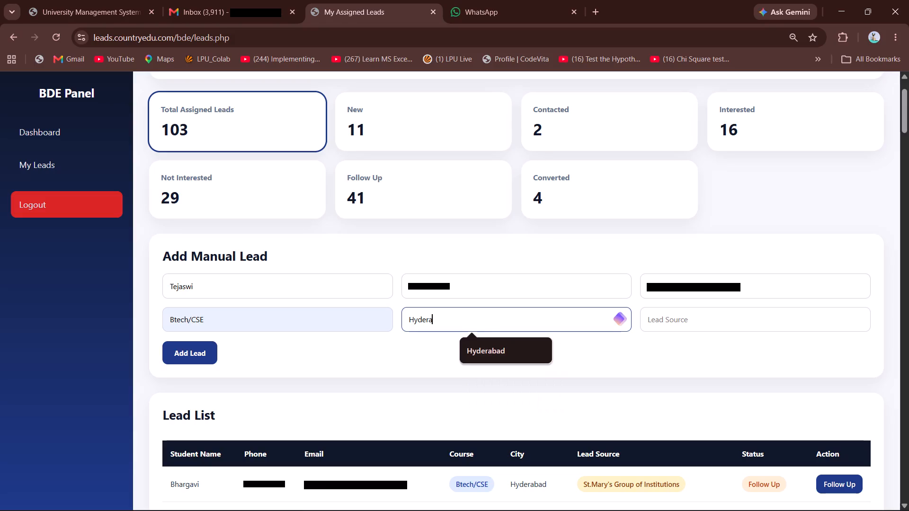
click(501, 353)
click(669, 307)
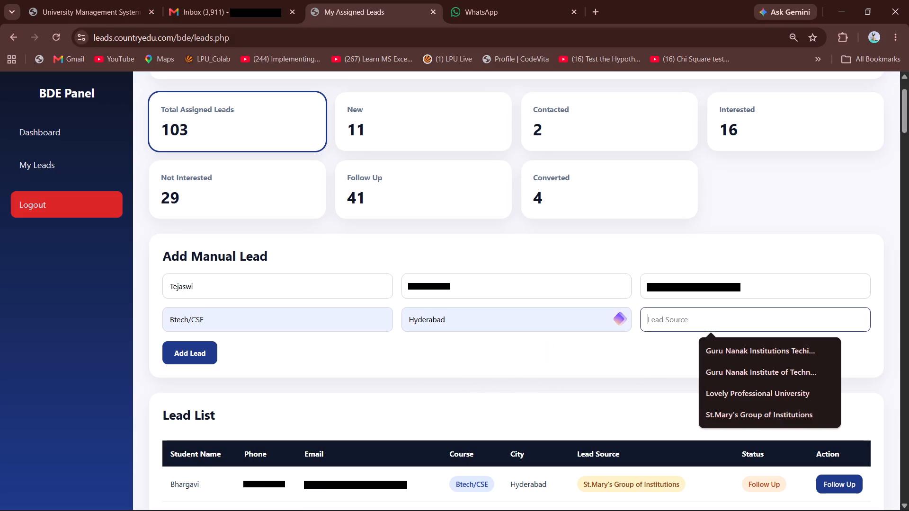
click(711, 409)
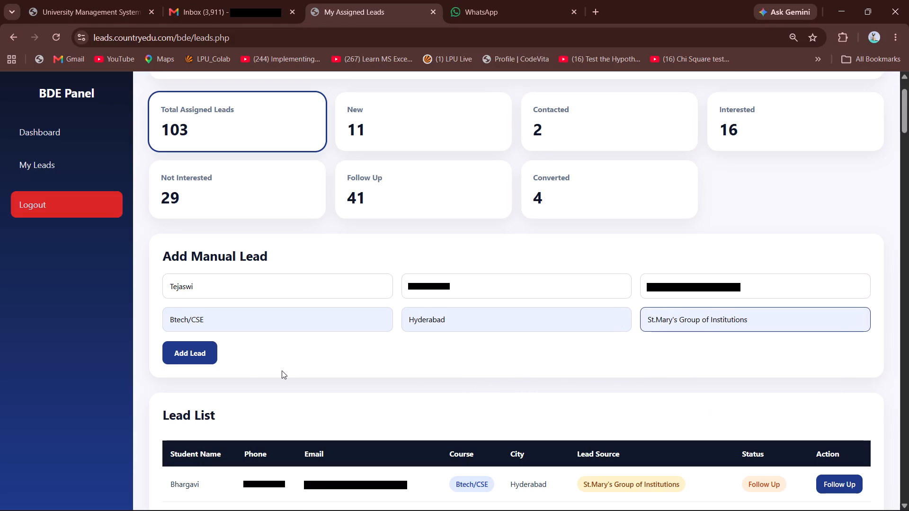
click(206, 361)
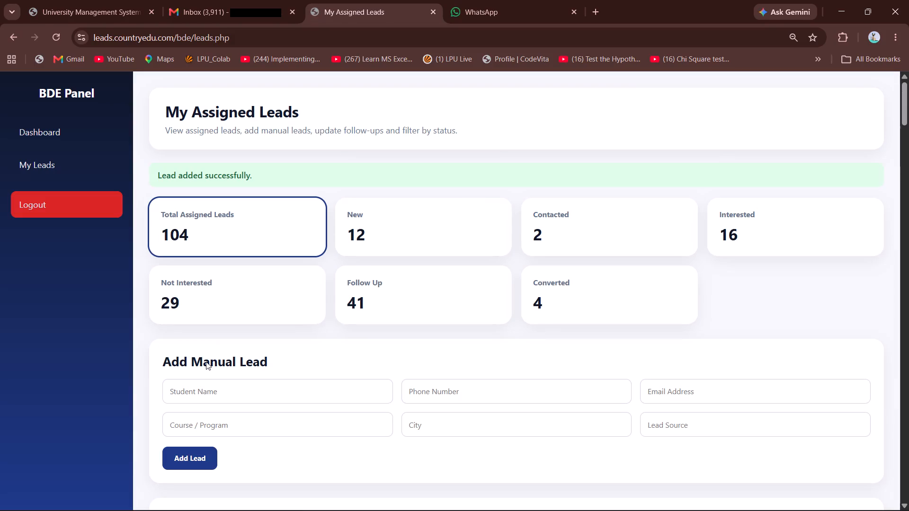
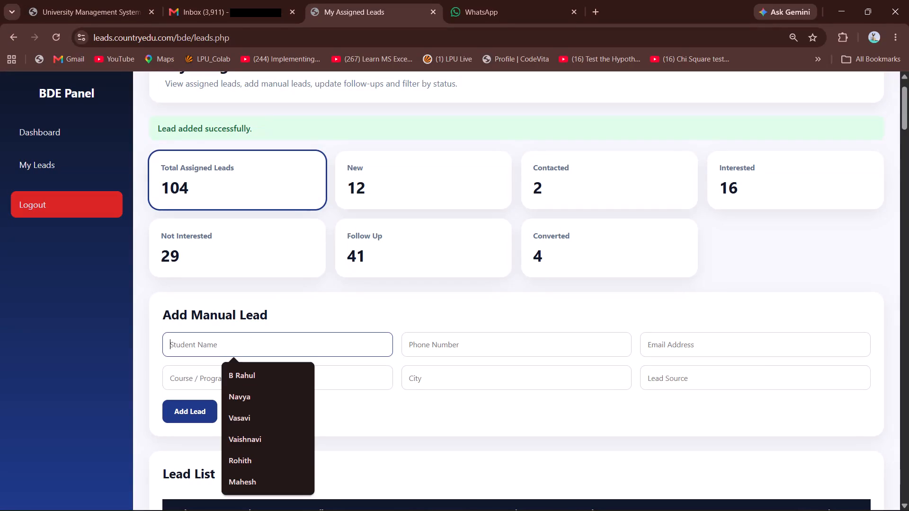
Open the follow-up page for Tejaswi's lead and start the remark with "Had a conversation with her".
scroll(234, 348, down, 3)
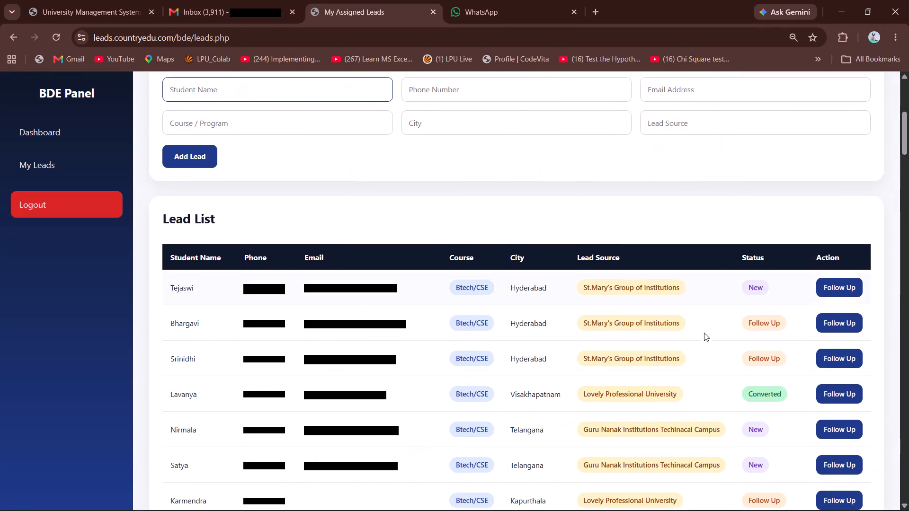
click(856, 290)
click(561, 227)
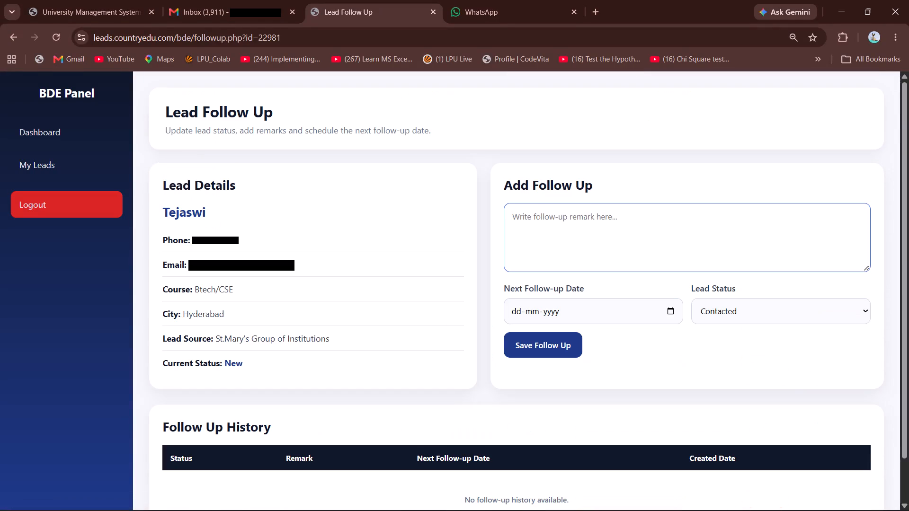
text(She)
key(BackSpace)
key(BackSpace)
key(shift+BackSpace)
text(Had a conversation woth)
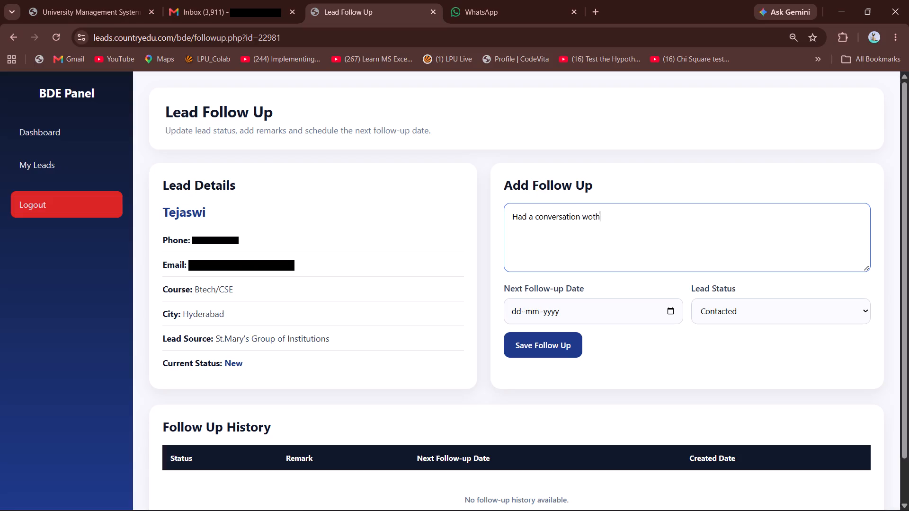
key(space)
key(BackSpace)
key(BackSpace)
key(BackSpace)
key(BackSpace)
key(BackSpace)
text(with her)
key(space)
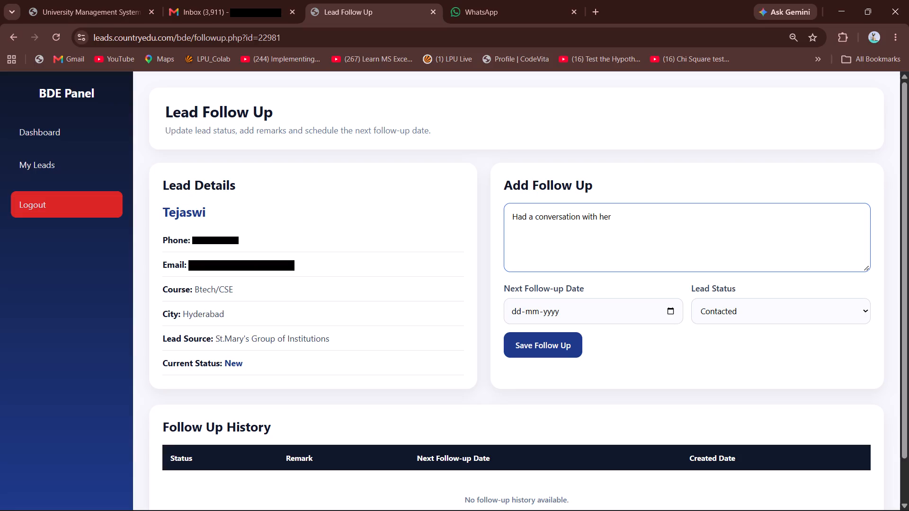
Continue Tejaswi's follow-up remark with "she said she is interested but she will verify".
text(she saud)
key(BackSpace)
key(BackSpace)
text(id)
key(space)
text(she is interes)
text(ted)
key(space)
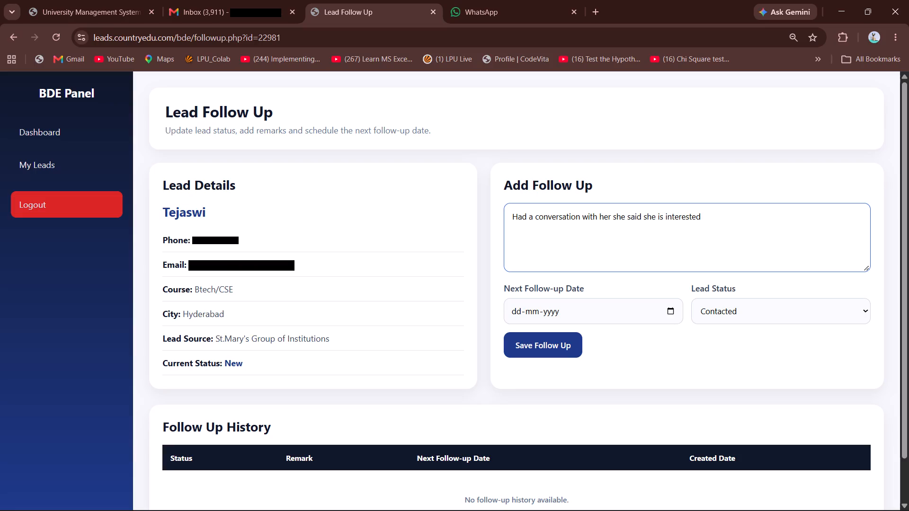
text(but she will verify)
key(space)
Add "so i have shared details of the workshop and online assessment" to Tejaswi's follow-up remark.
text(so)
key(BackSpace)
key(BackSpace)
text(so i have shared details of the worj)
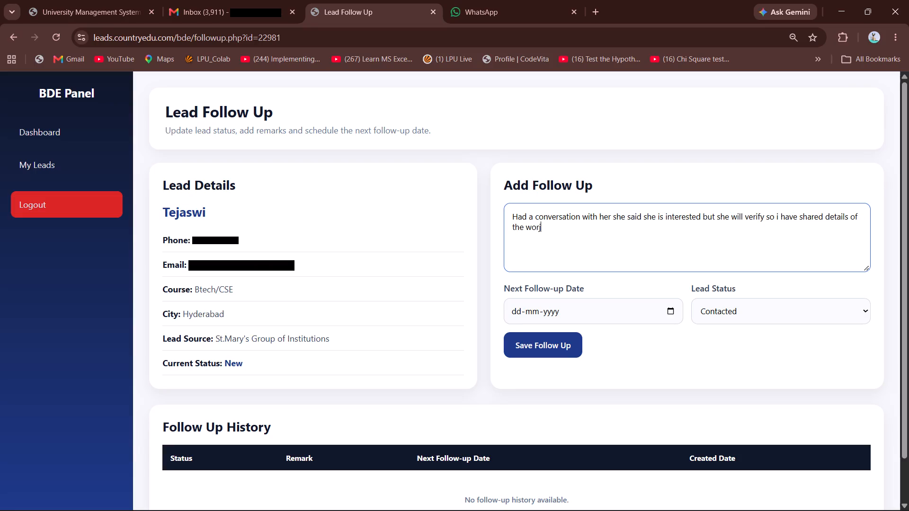
key(BackSpace)
text(ksho and)
key(space)
key(BackSpace)
key(BackSpace)
key(BackSpace)
key(BackSpace)
key(BackSpace)
text(p and)
key(space)
text(online assessmenr)
key(BackSpace)
key(t)
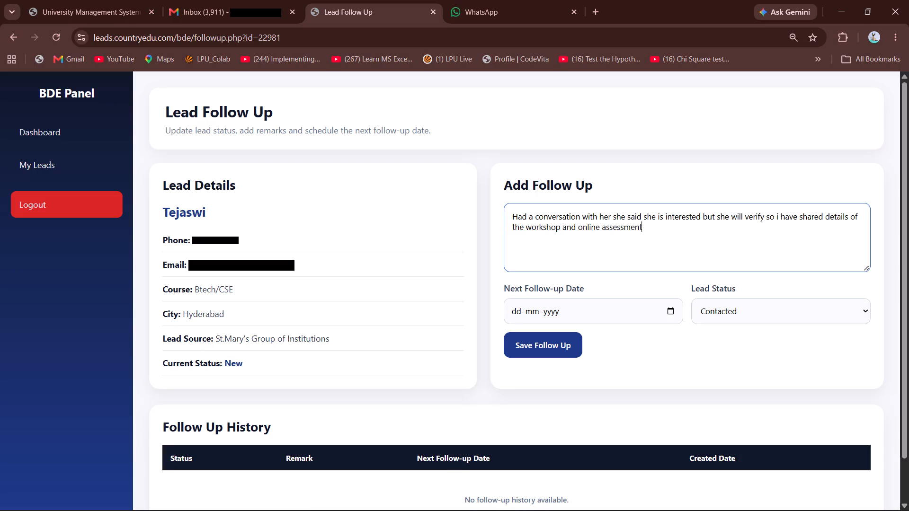
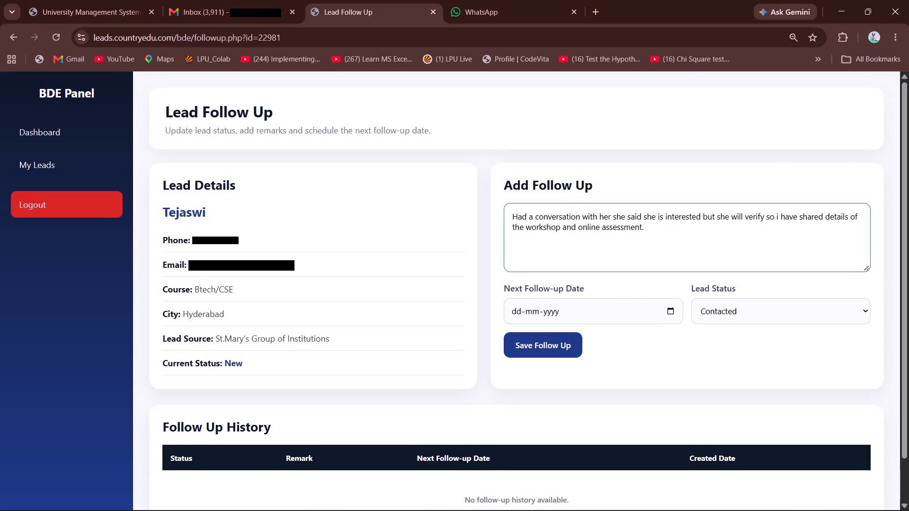
Set Tejaswi's next follow-up date to today, 06-11-2026, choose the lead status Follow Up Again, and save the follow-up.
click(671, 308)
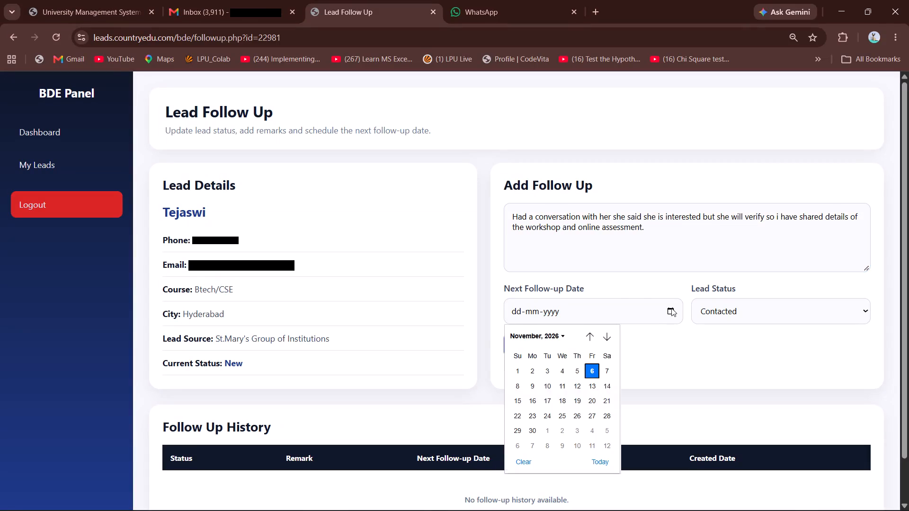
click(599, 467)
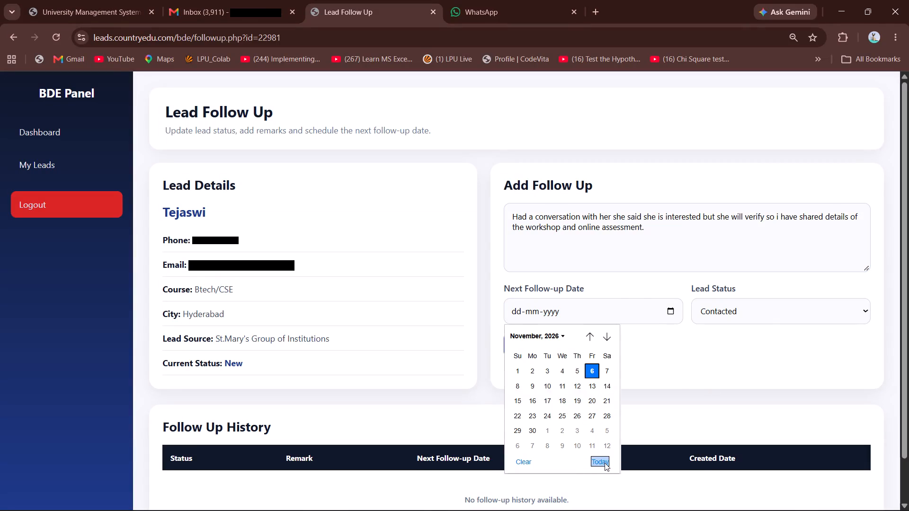
click(605, 463)
click(764, 309)
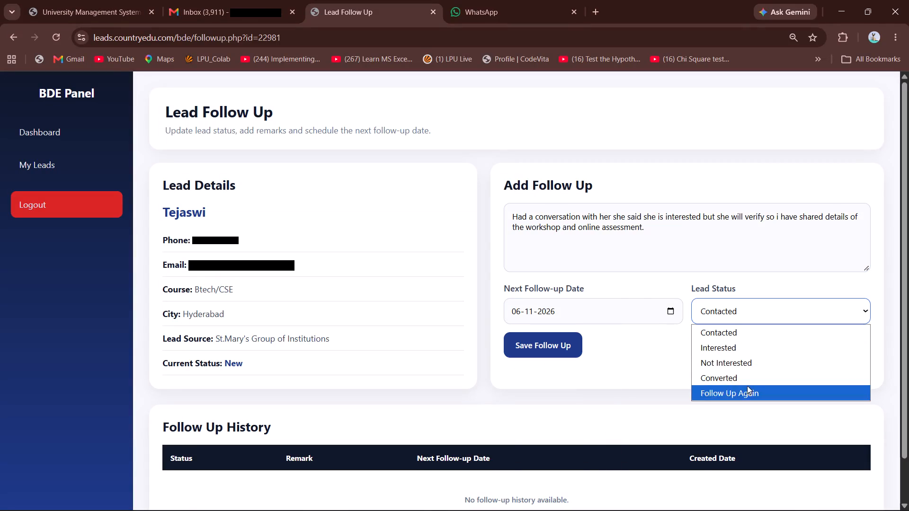
click(747, 388)
click(544, 347)
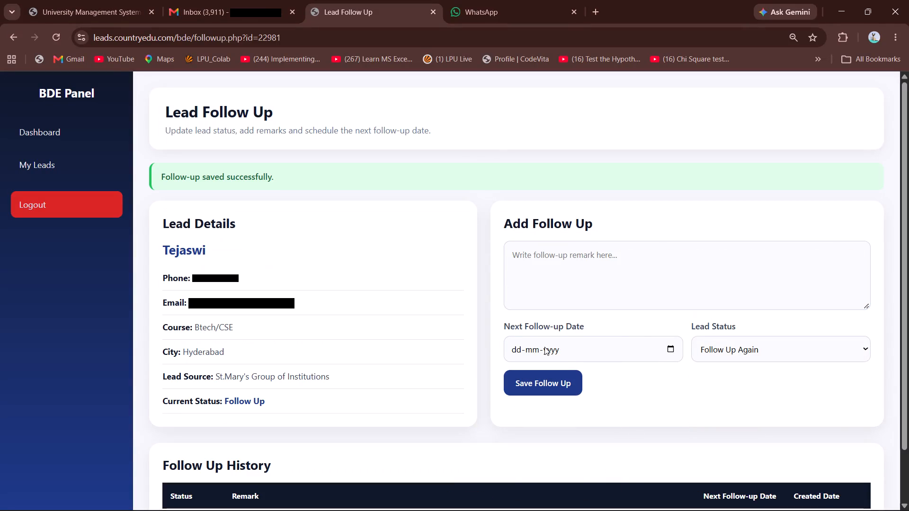
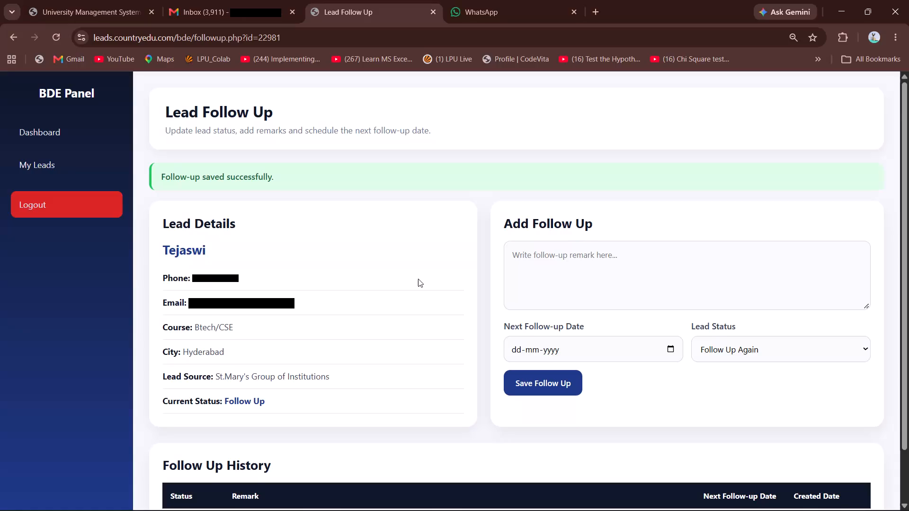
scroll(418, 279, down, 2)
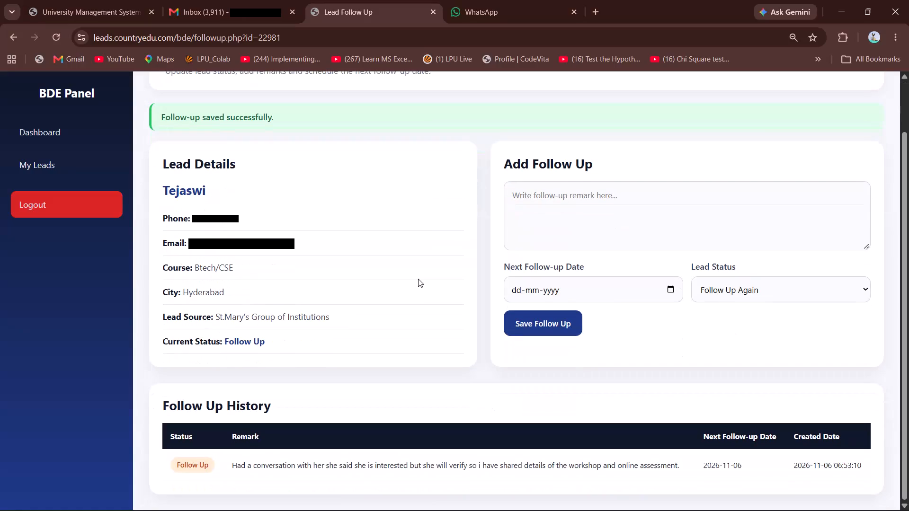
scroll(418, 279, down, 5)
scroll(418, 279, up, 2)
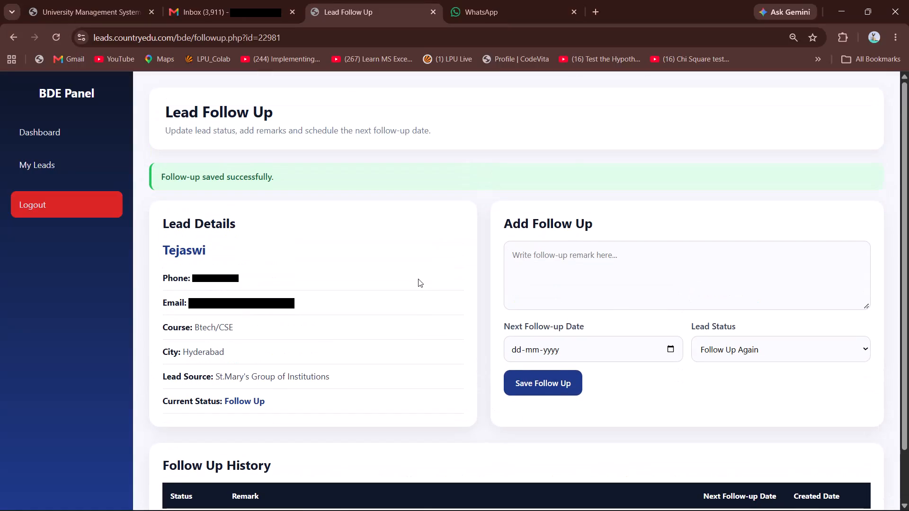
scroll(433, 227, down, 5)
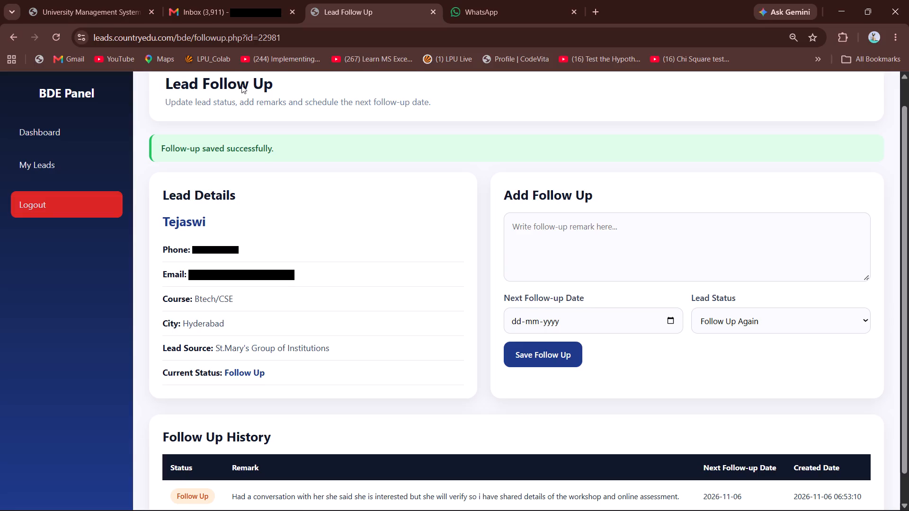
Return to My Leads and start a new manual lead by entering the next student's name.
click(29, 159)
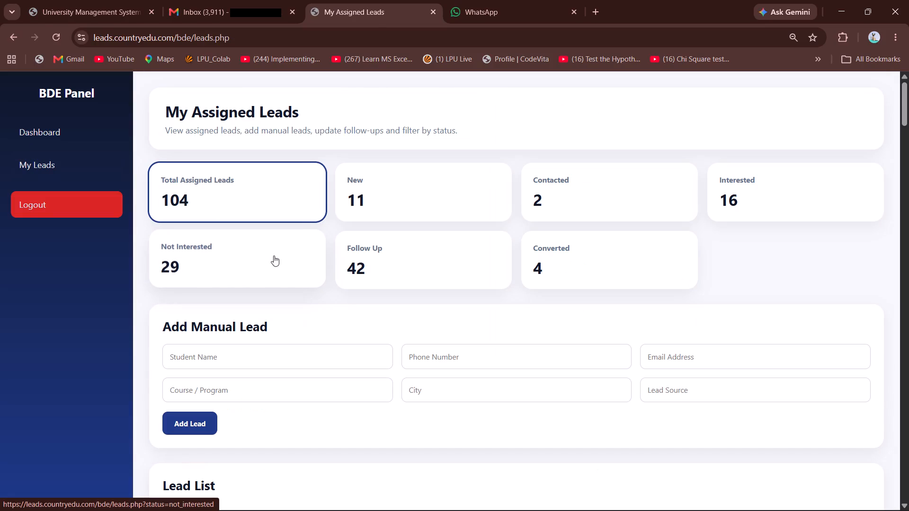
scroll(274, 255, down, 1)
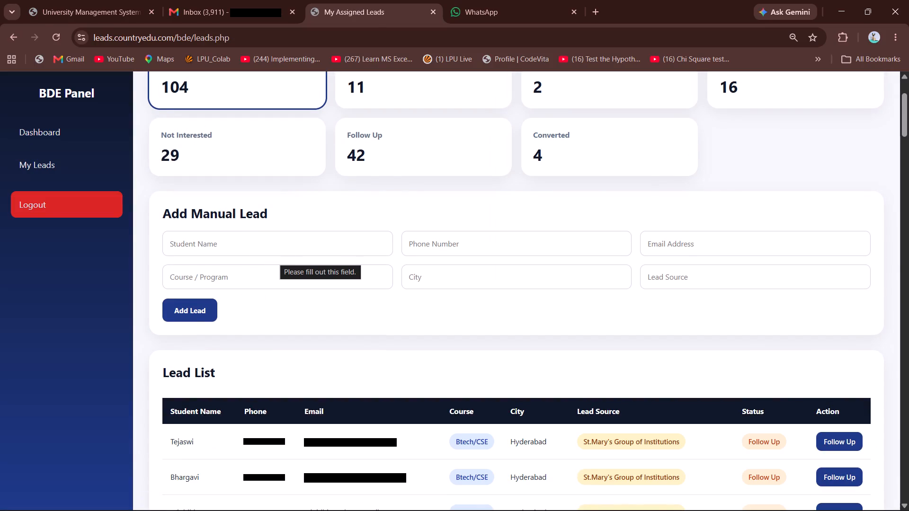
scroll(274, 255, down, 3)
scroll(274, 255, up, 3)
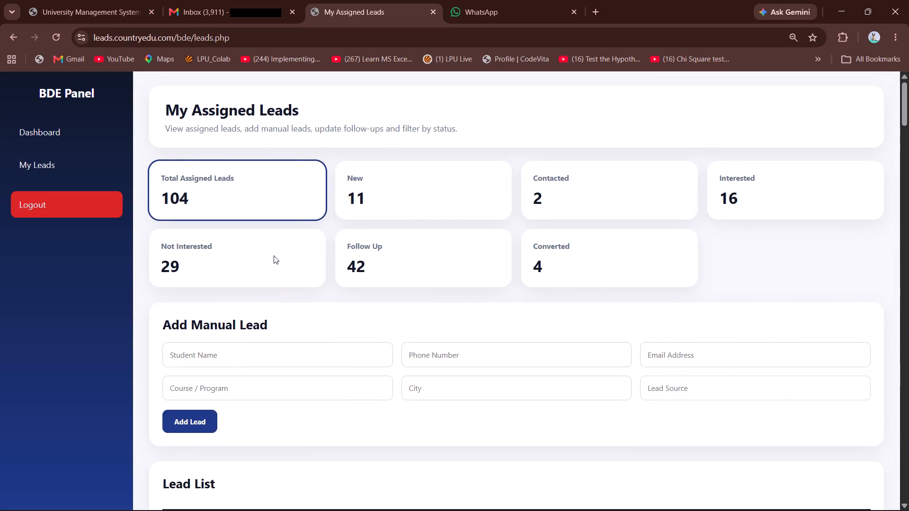
scroll(274, 255, down, 1)
scroll(274, 255, up, 3)
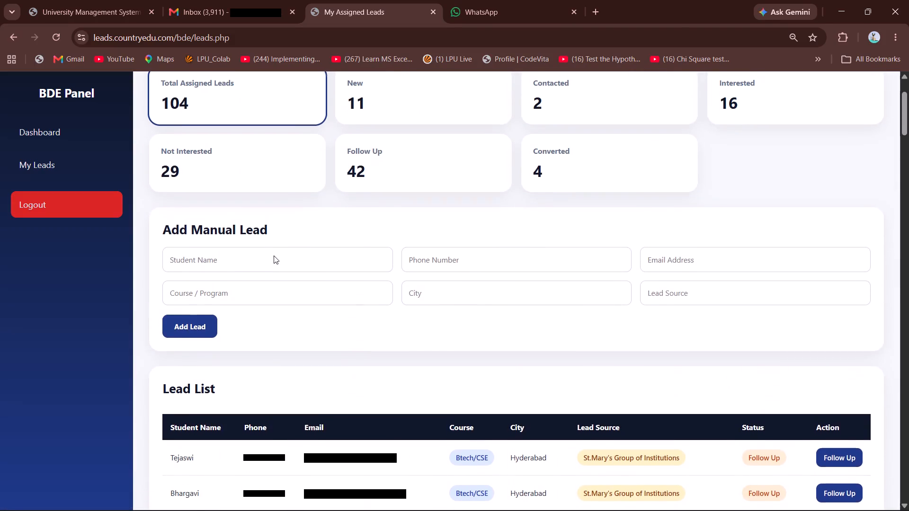
click(212, 270)
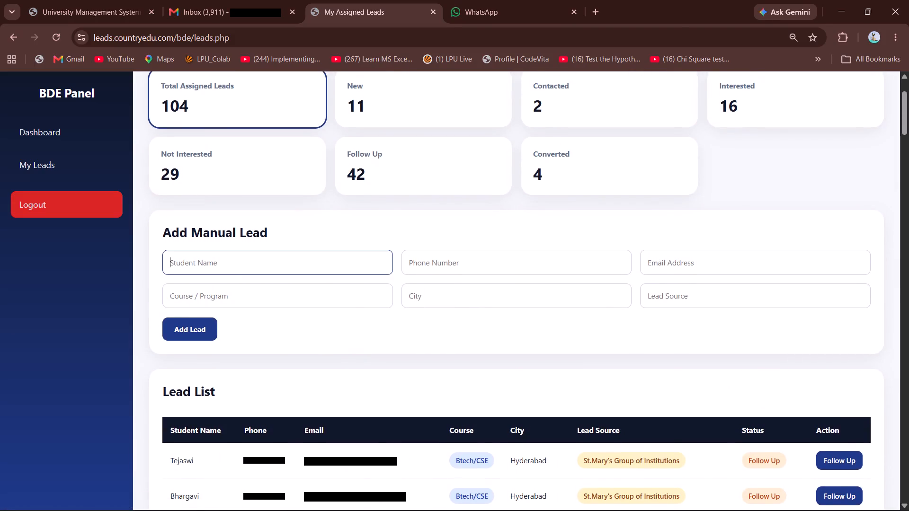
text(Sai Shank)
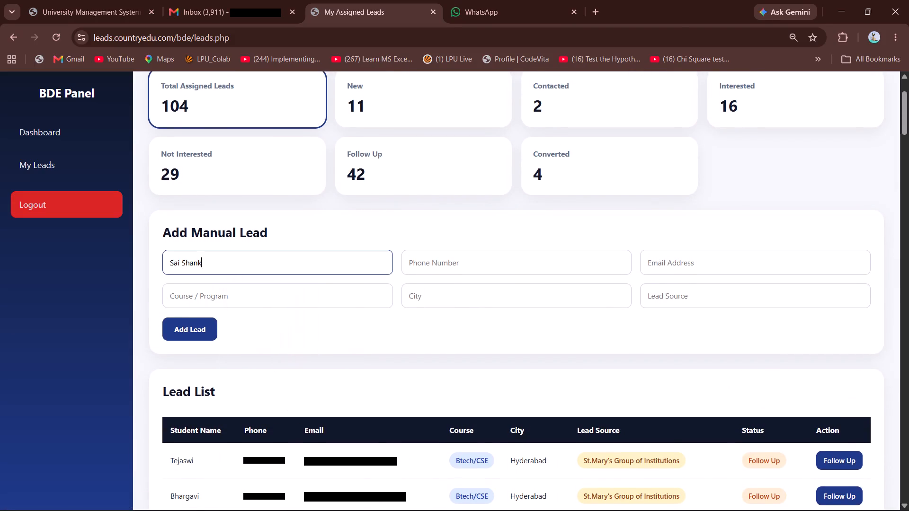
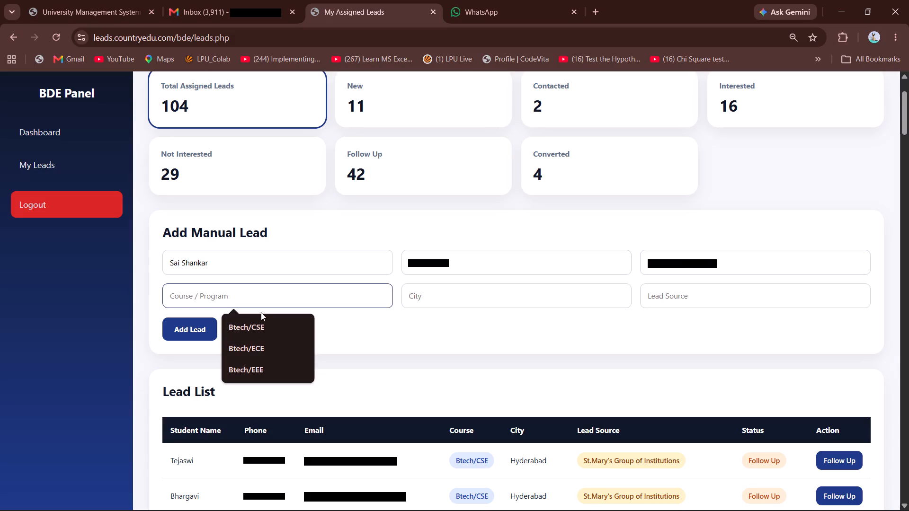
Set the new manual lead's course to Btech/CSE and open the city field for entry.
click(263, 335)
click(464, 295)
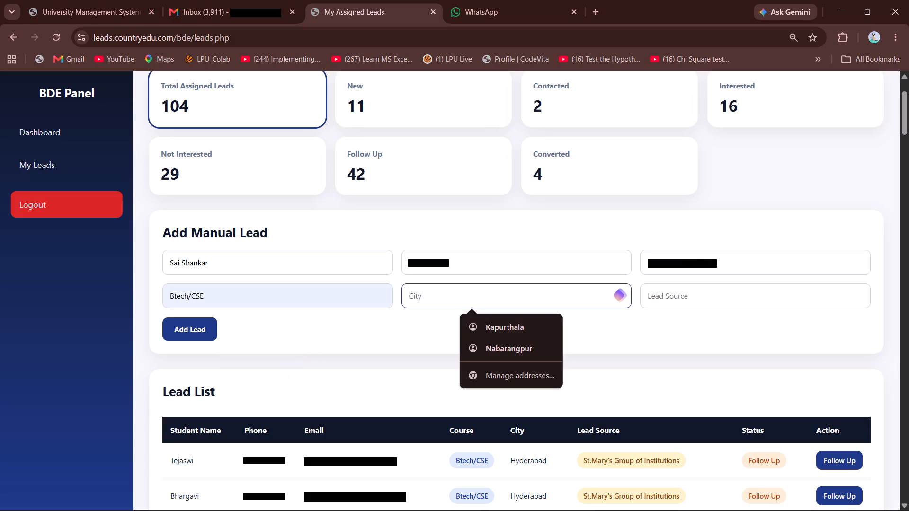
click(467, 292)
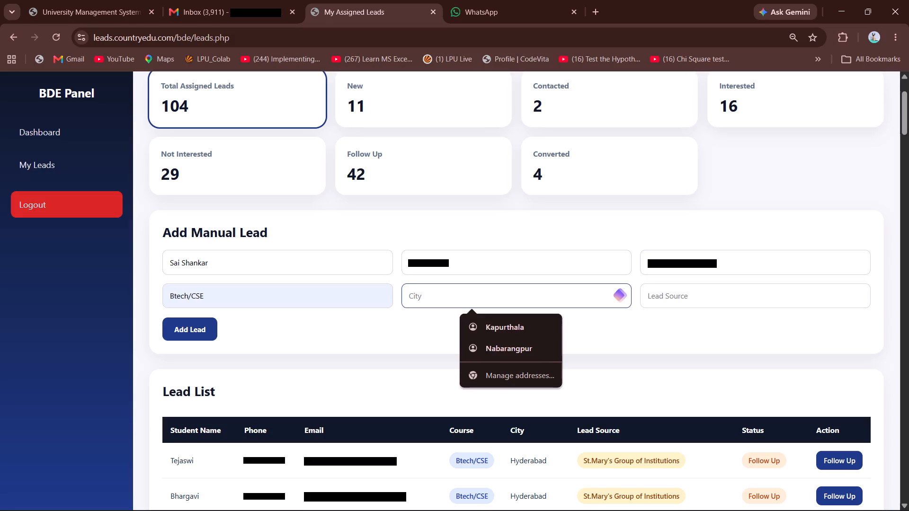
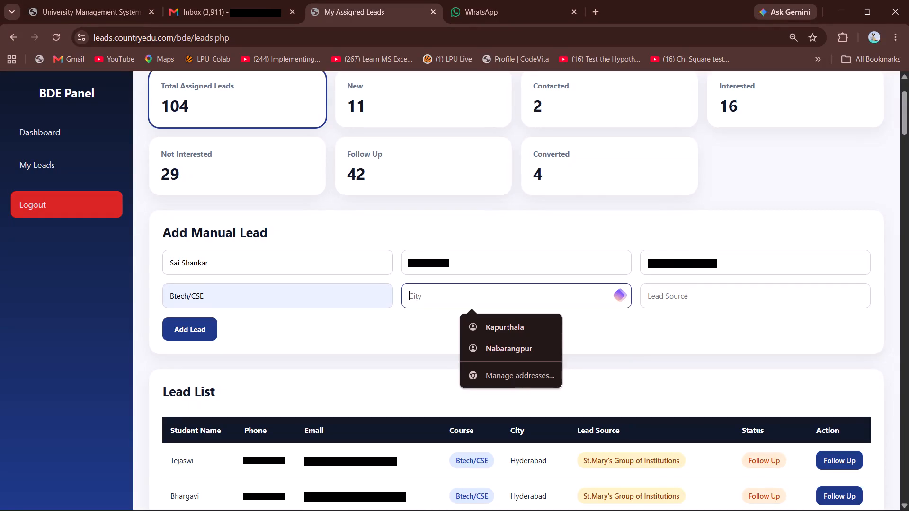
Set the lead's city to Hyderabad and lead source to St.Mary's Group of Institutions, and add the lead.
text(Hyderr)
key(BackSpace)
key(a)
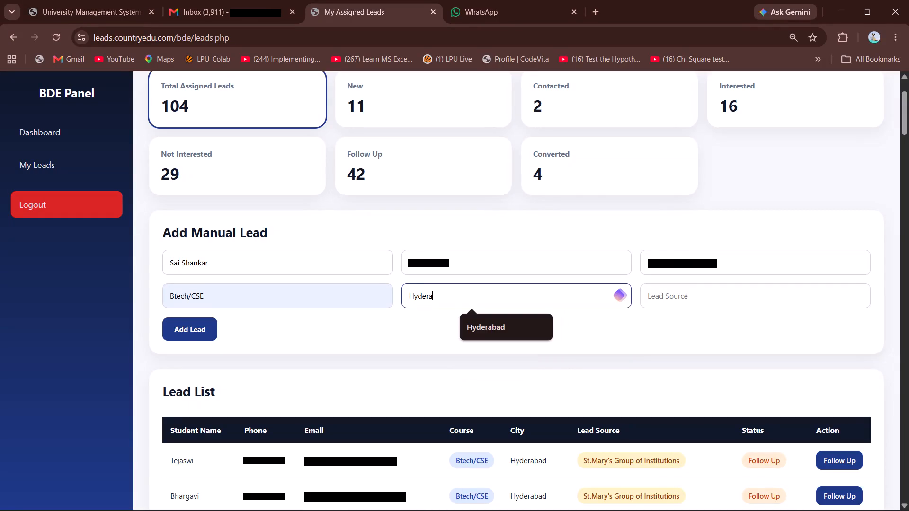
click(493, 326)
click(689, 298)
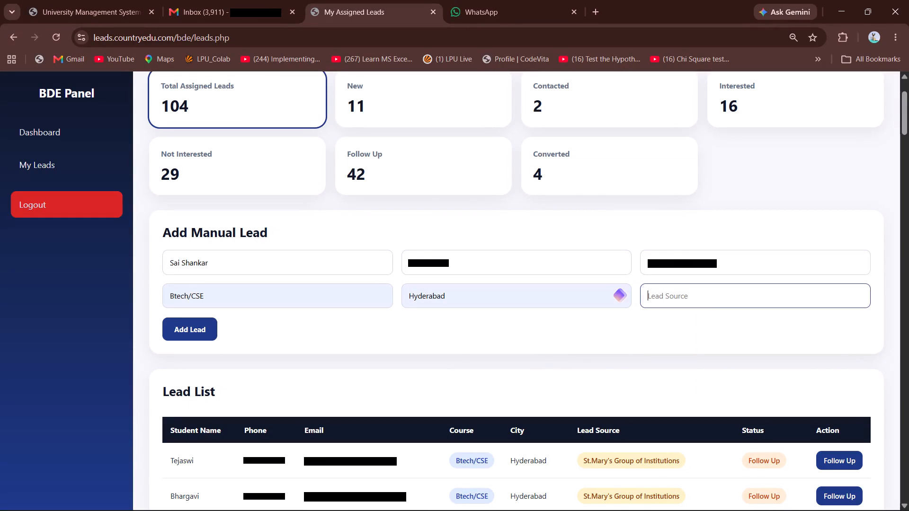
click(729, 389)
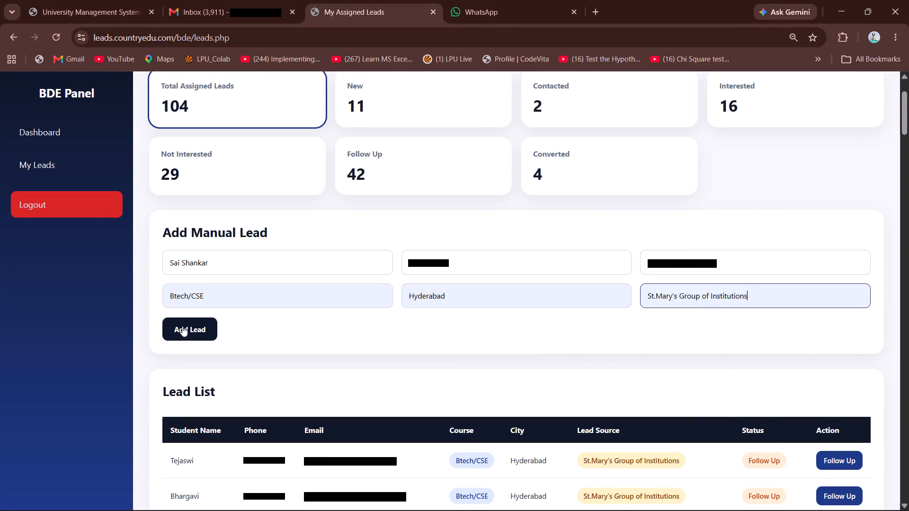
click(183, 326)
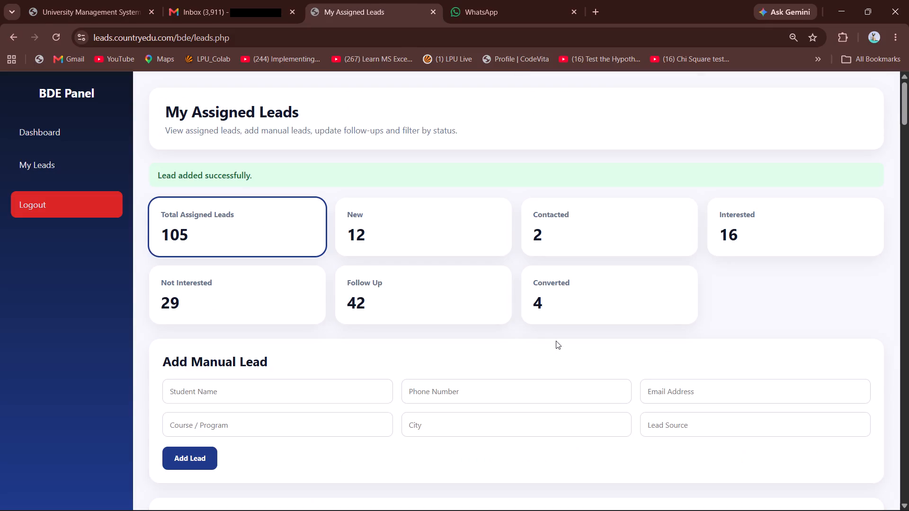
Open the new lead's follow-up and enter the remark "He will let me know and i have shared the details of the both workshop and online assessment.".
scroll(556, 341, down, 1)
click(832, 459)
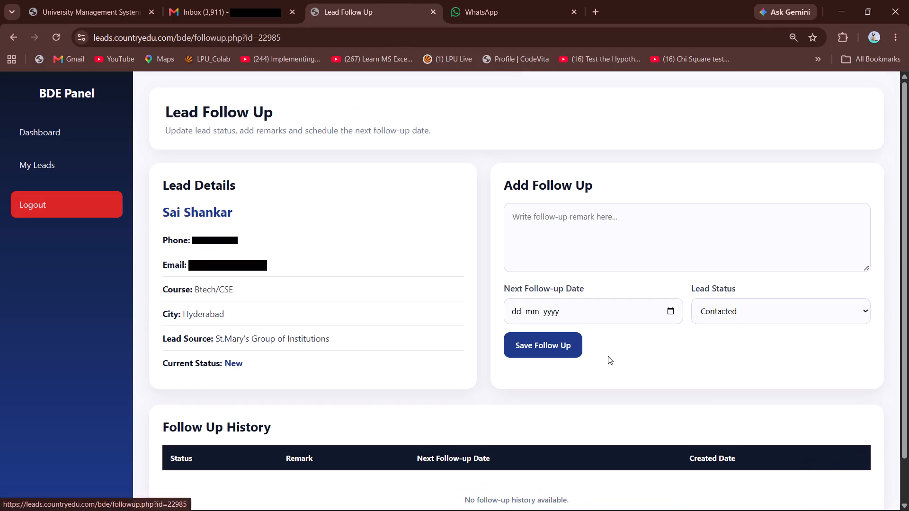
click(585, 278)
click(579, 239)
text(He)
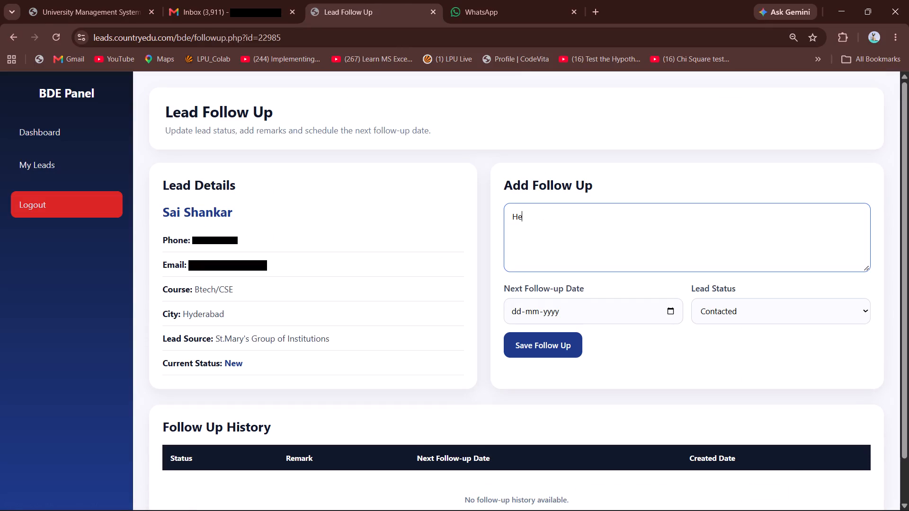
key(space)
text(will let me know and ih)
key(BackSpace)
key(space)
text(have shared rh)
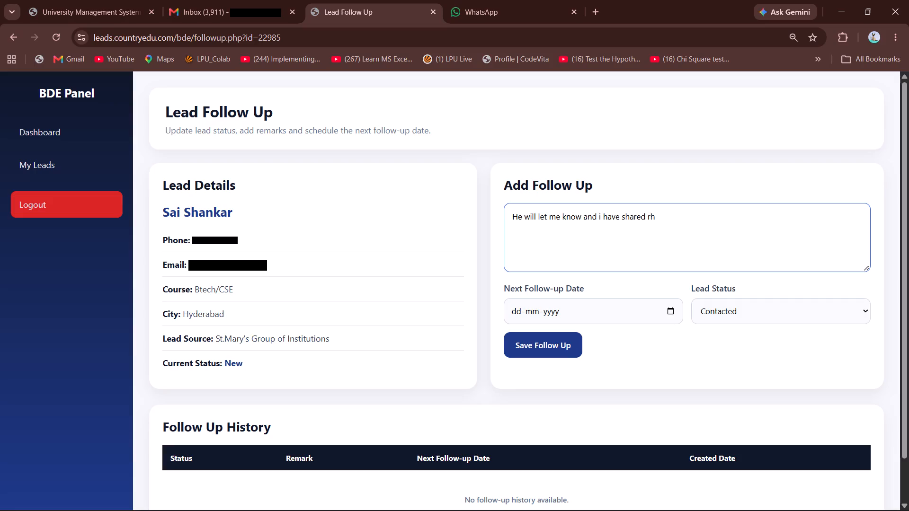
key(BackSpace)
key(BackSpace)
text(the dt)
key(BackSpace)
text(etals)
key(BackSpace)
key(BackSpace)
text(ils of the)
key(space)
text(work)
key(BackSpace)
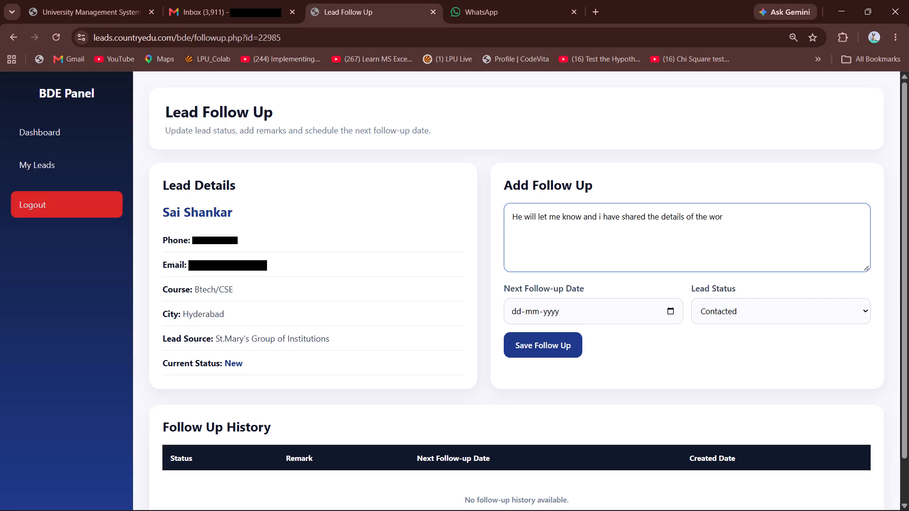
key(BackSpace)
key(BackSpace)
key(BackSpace)
text(both workshop and)
key(space)
text(onk)
key(BackSpace)
text(line assessmebr)
key(BackSpace)
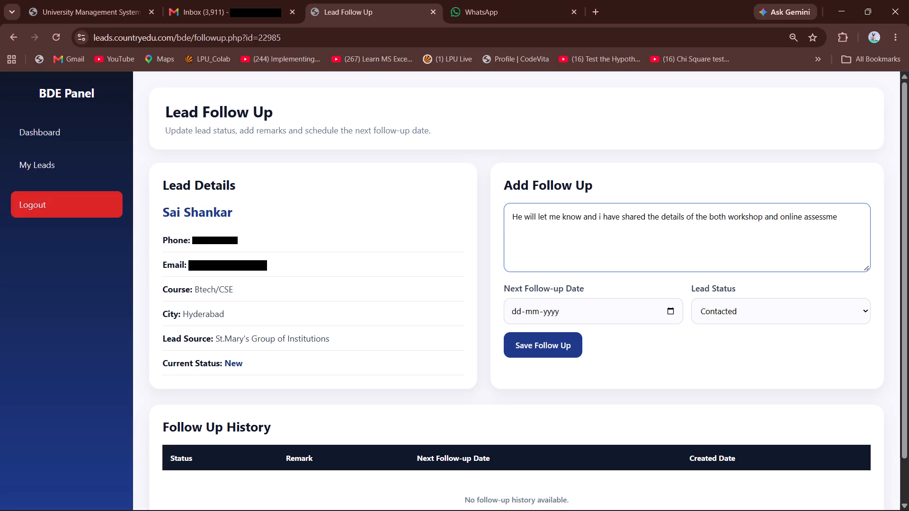
key(BackSpace)
text(nt)
key(period)
Set the next follow-up date to 06-11-2026 and the lead status to Follow Up Again, and save the follow-up.
click(671, 312)
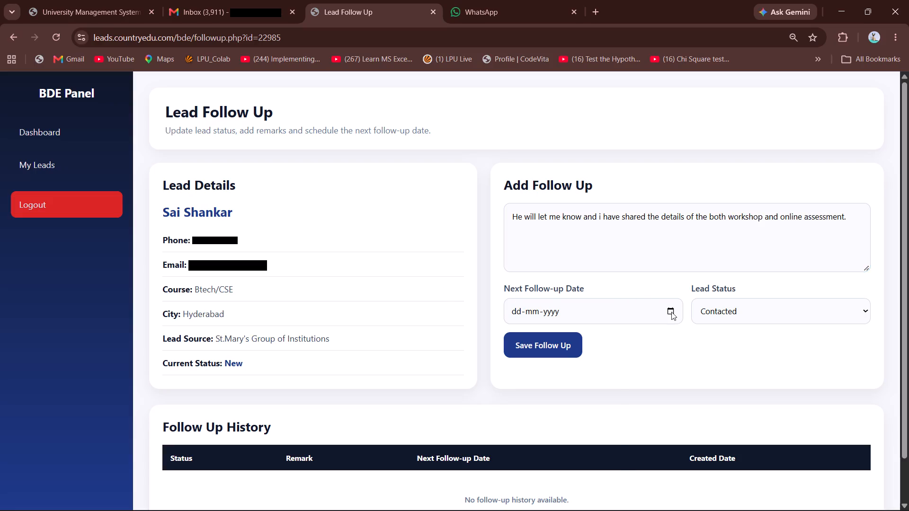
click(600, 461)
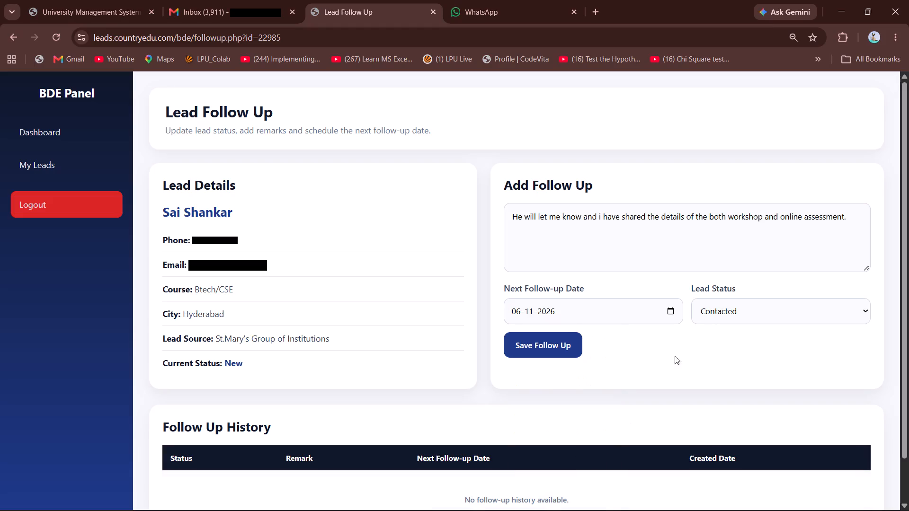
click(724, 322)
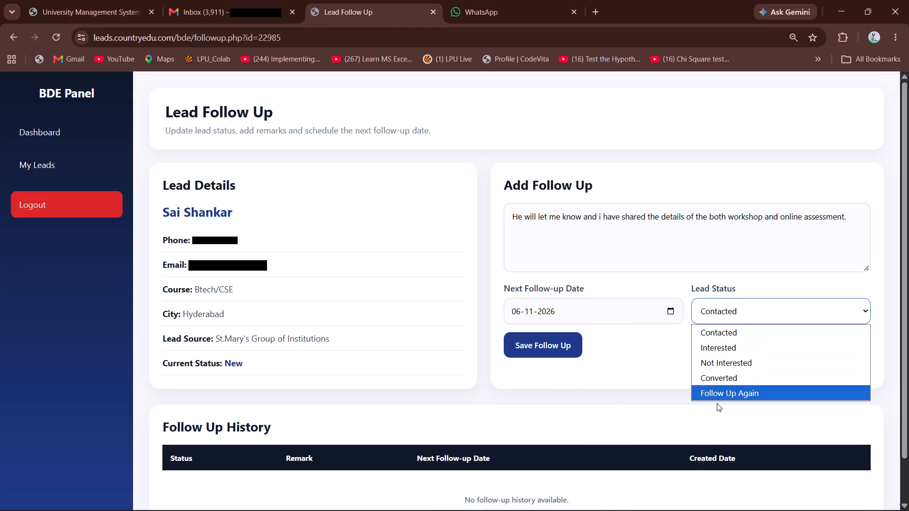
click(715, 395)
click(540, 349)
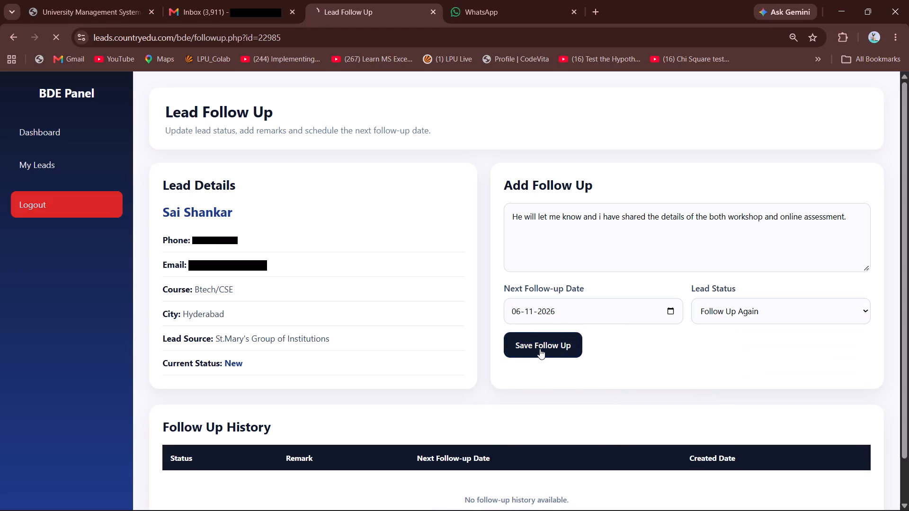
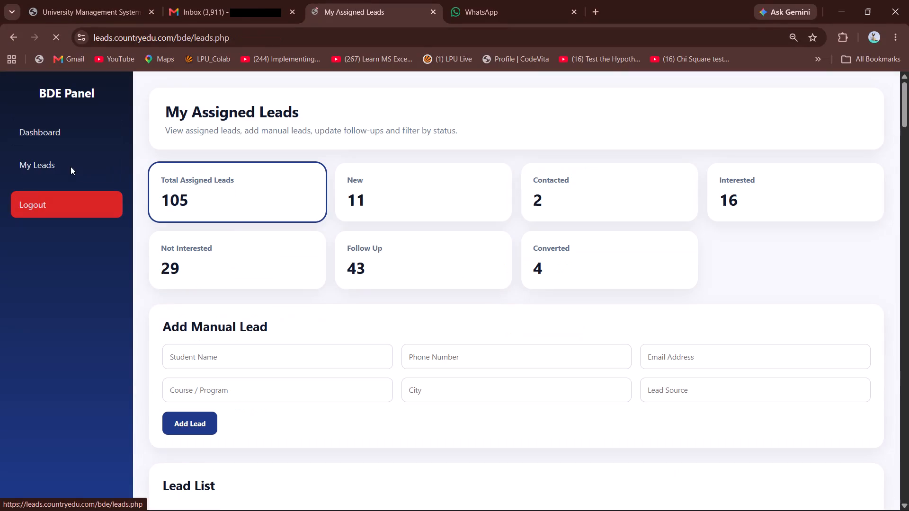
Enter Manishka as the student name for the new manual lead.
scroll(358, 302, down, 1)
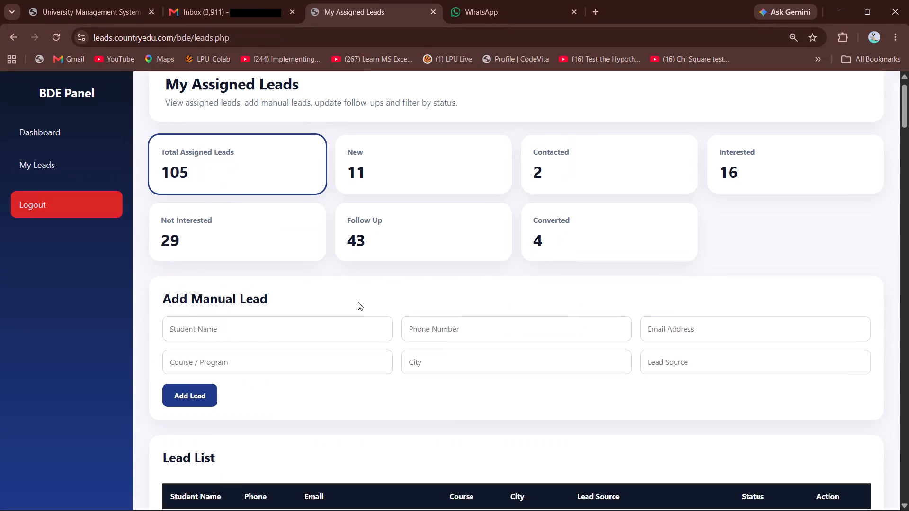
scroll(358, 302, down, 1)
scroll(282, 255, up, 1)
click(221, 212)
text(Manishak)
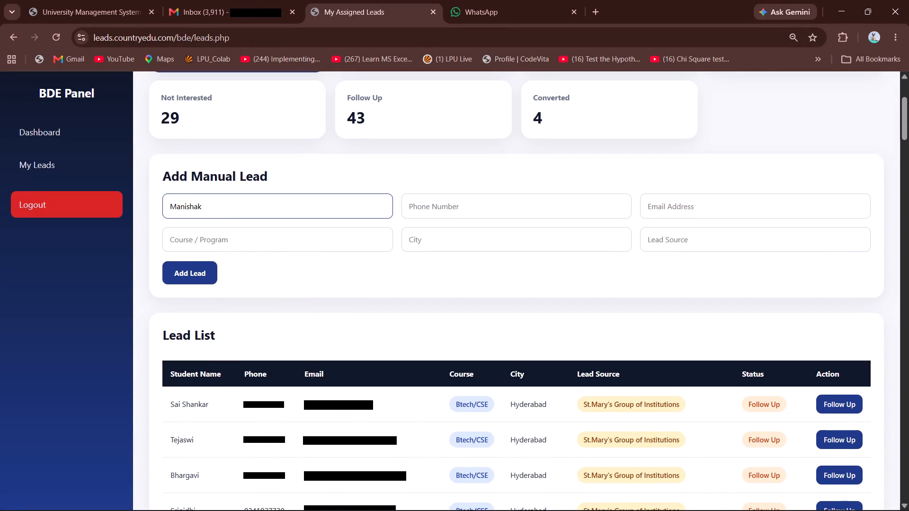
scroll(330, 317, down, 2)
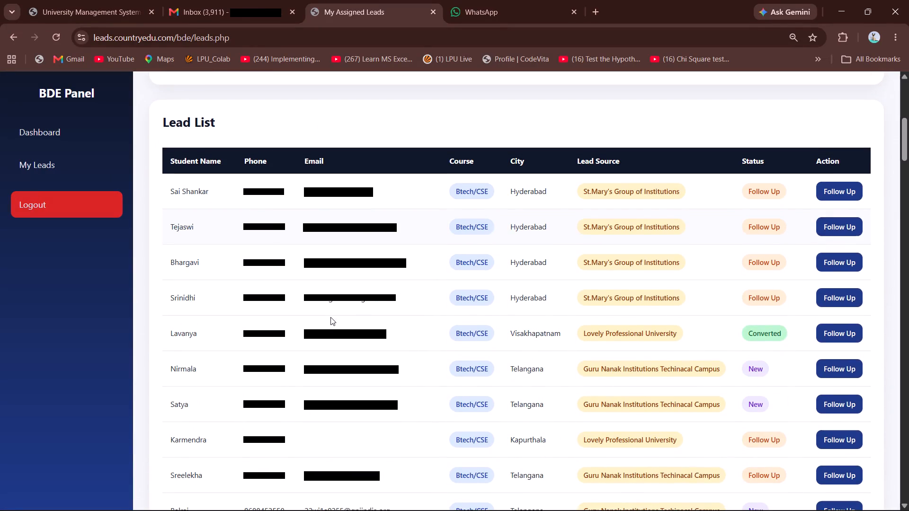
scroll(330, 317, down, 1)
scroll(330, 317, right, 1)
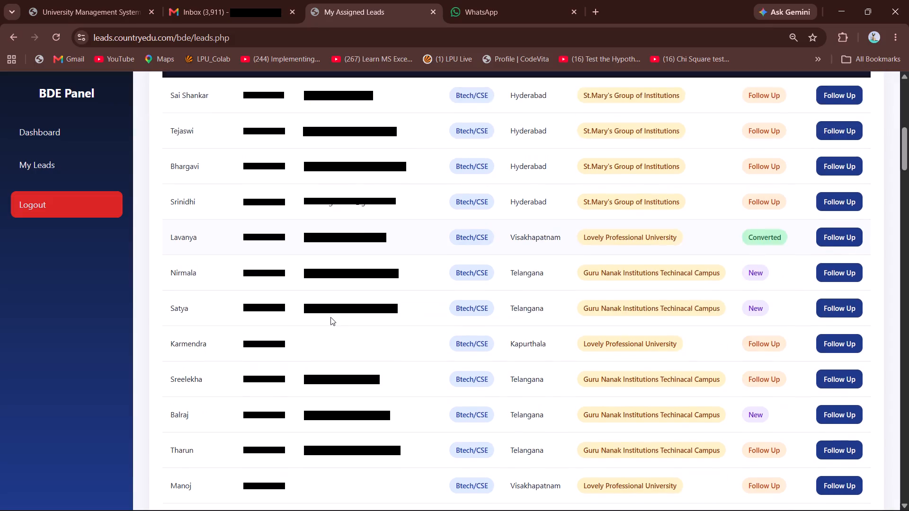
scroll(330, 317, right, 1)
key(BackSpace)
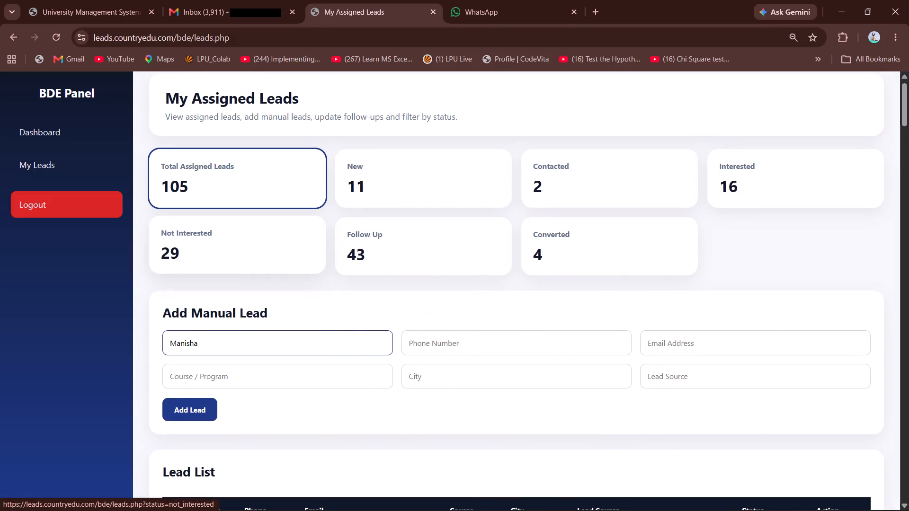
key(BackSpace)
key(BackSpace)
text(hka)
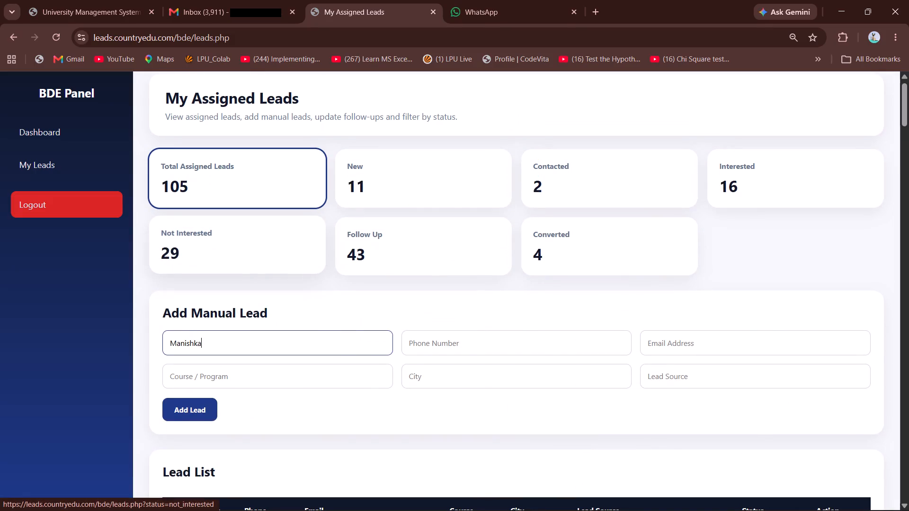
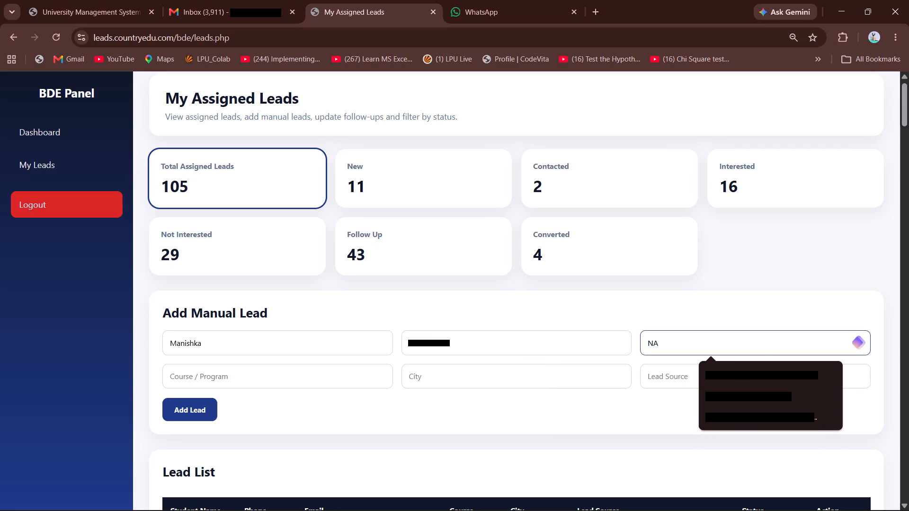
Fill in course Btech/CSE, city Phagwara and lead source Lovely Professional University for Manishka, and try to submit the lead.
click(326, 379)
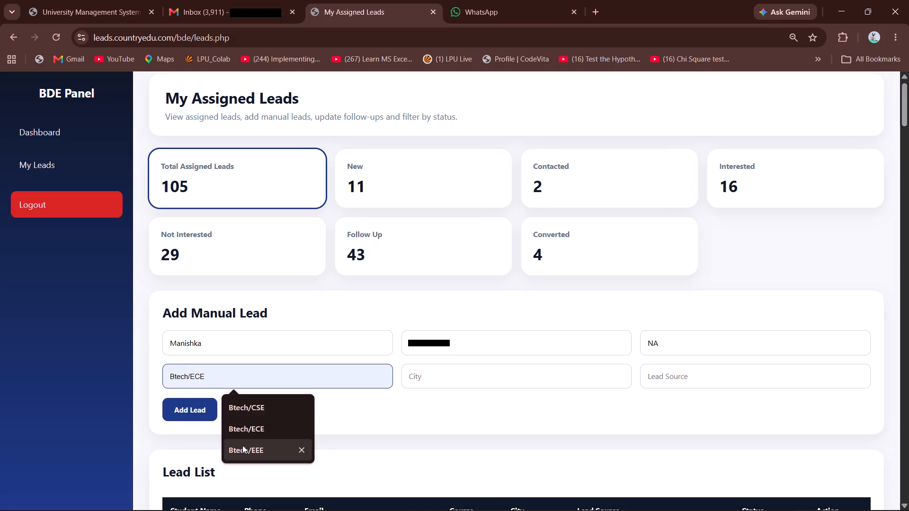
click(250, 408)
click(453, 373)
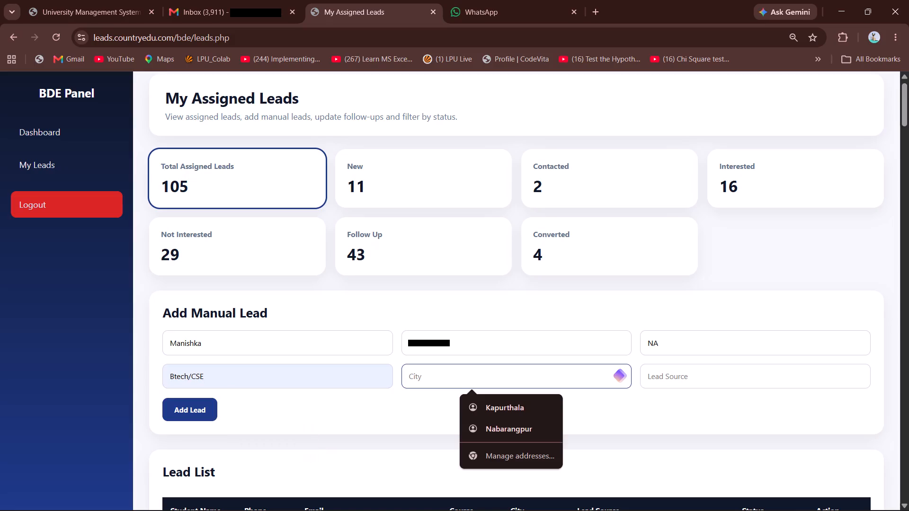
text(Phagwara)
click(676, 344)
click(668, 371)
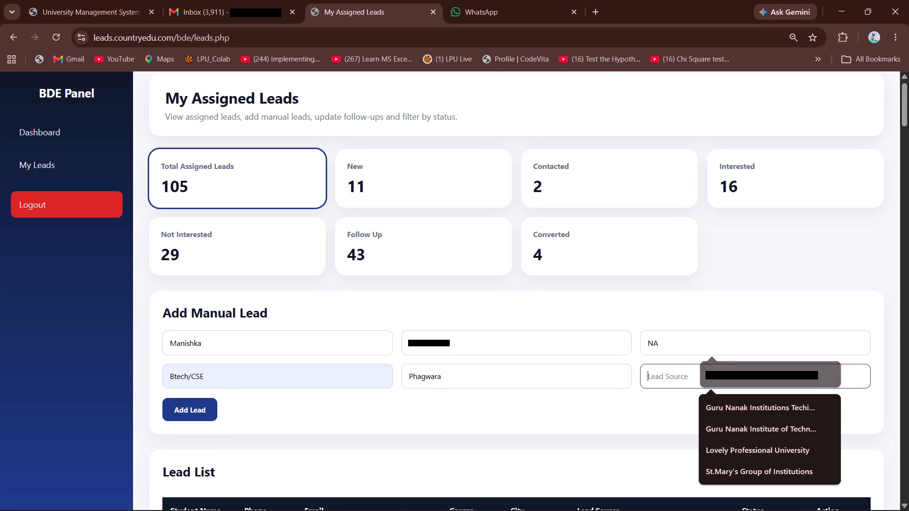
click(737, 452)
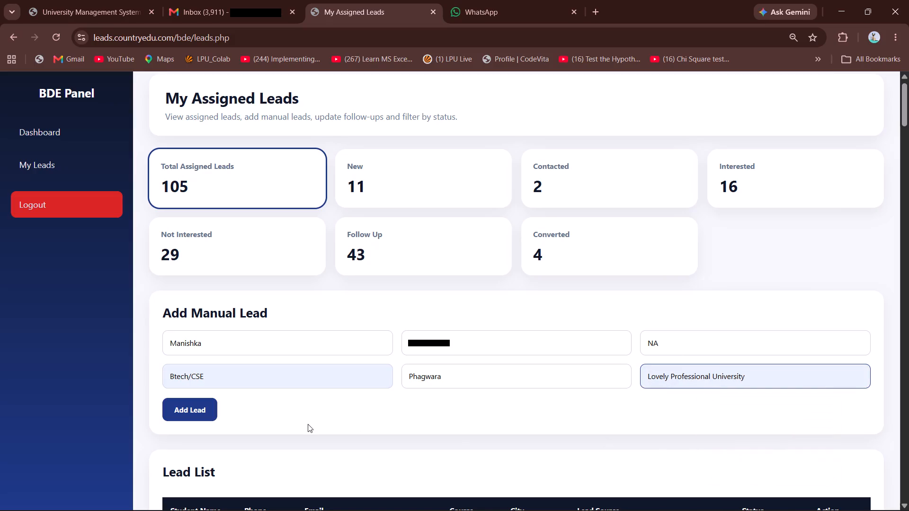
click(191, 402)
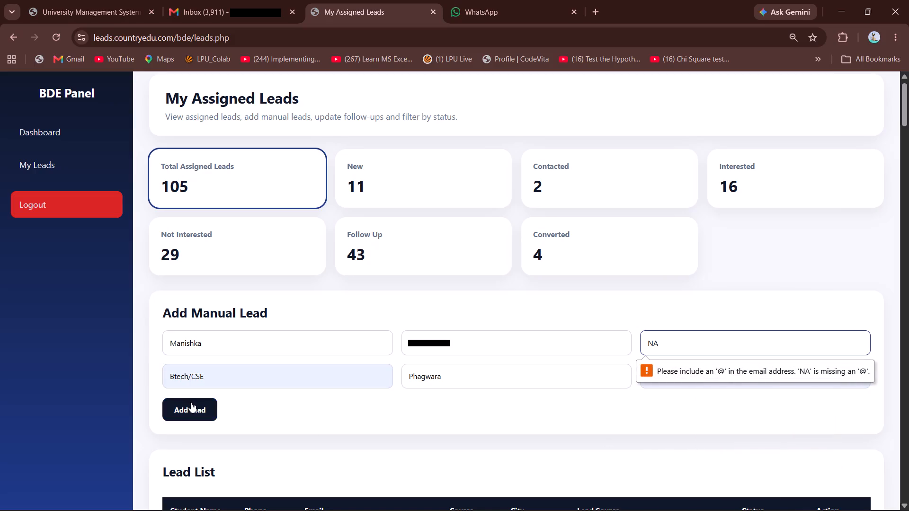
Clear NA from the email address and add Manishka's lead with the email left blank.
click(687, 344)
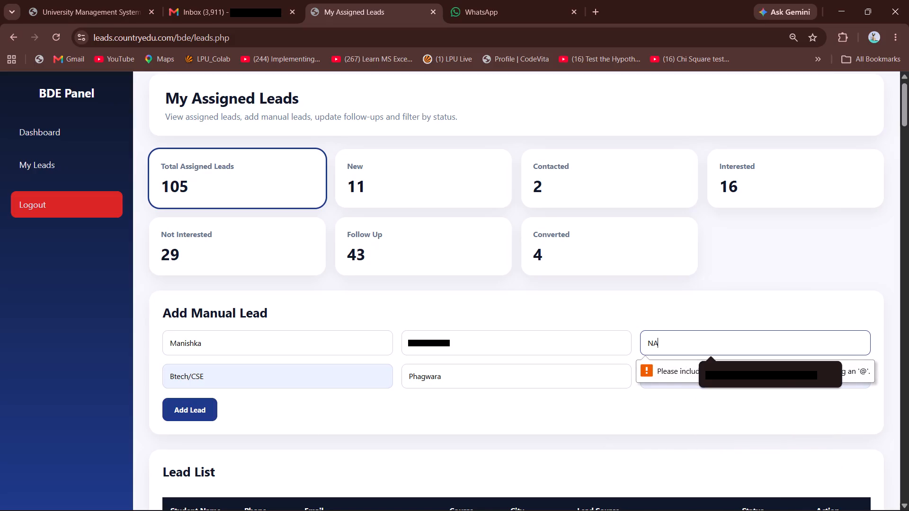
key(BackSpace)
key(BackSpace)
click(171, 416)
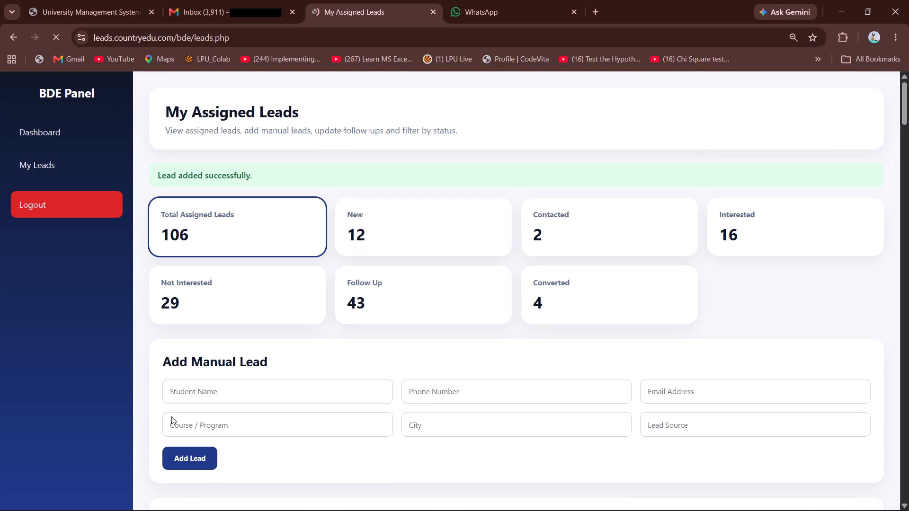
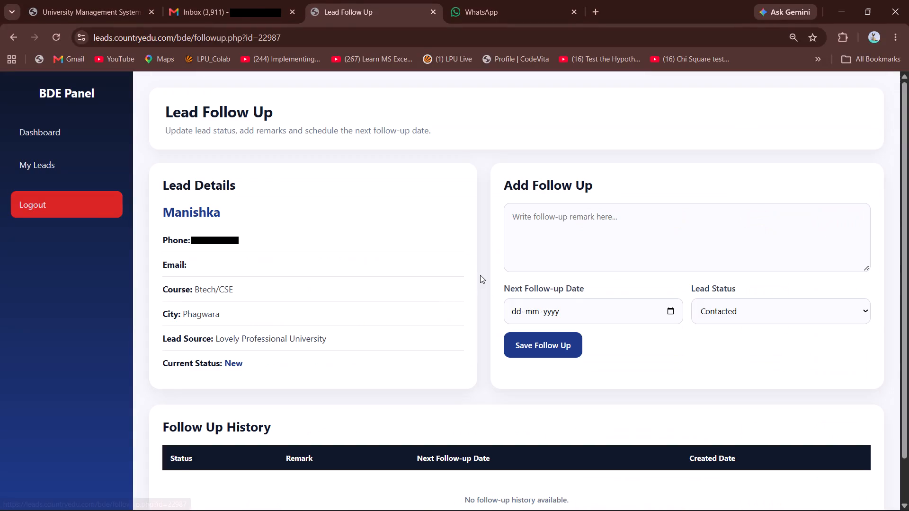
Write the follow-up remark for Manishka, starting with "I had a conversation with her".
click(582, 225)
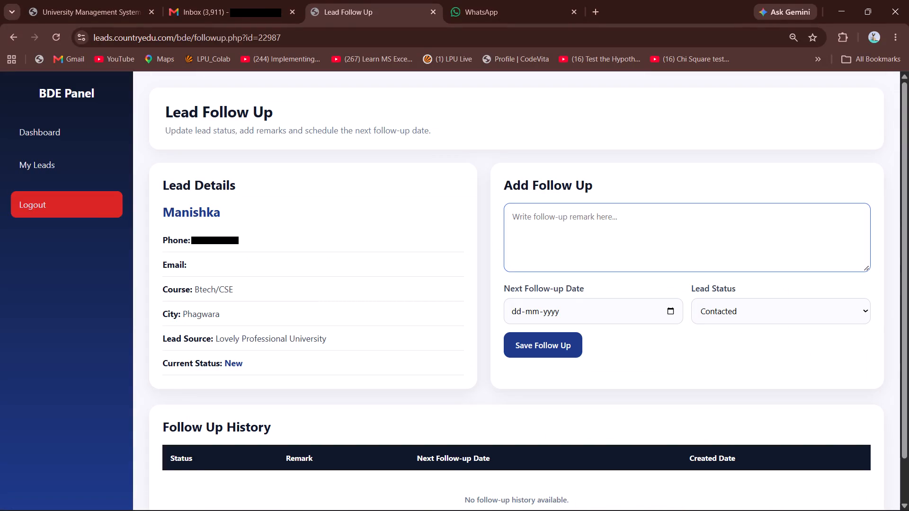
text(I had ac)
key(BackSpace)
key(space)
text(conversation with her)
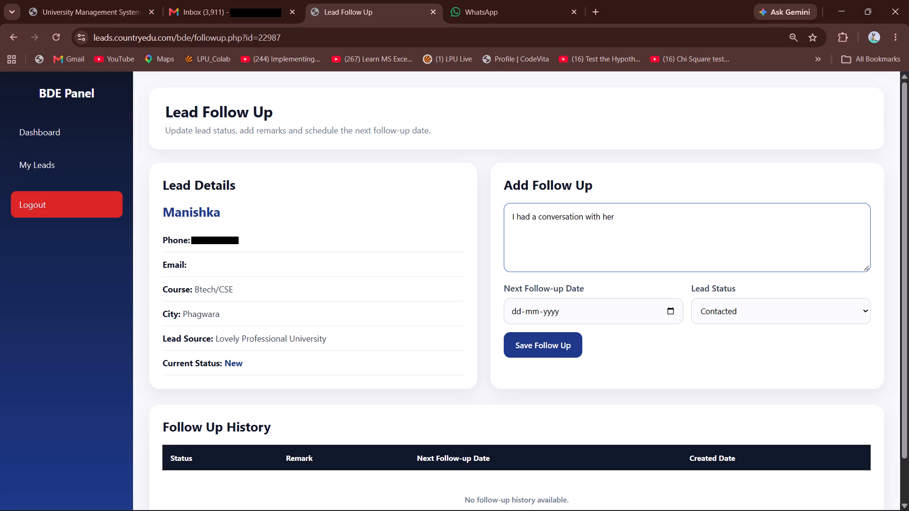
key(space)
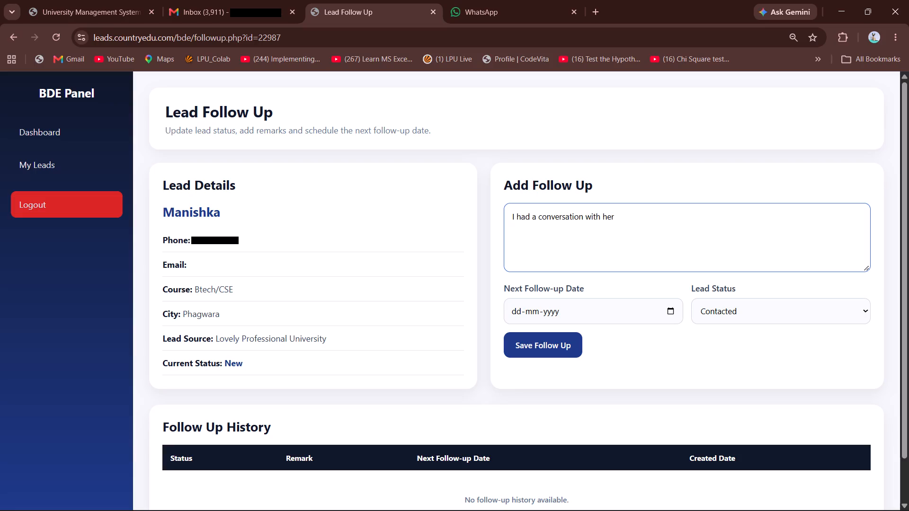
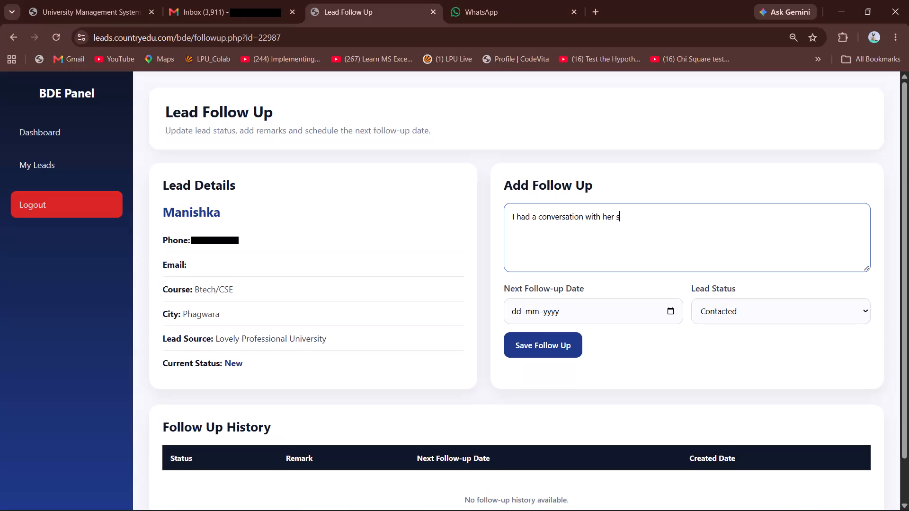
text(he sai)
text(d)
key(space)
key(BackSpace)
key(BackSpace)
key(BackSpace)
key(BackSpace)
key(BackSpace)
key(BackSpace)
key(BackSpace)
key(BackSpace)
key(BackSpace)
Continue Manishka's follow-up remark with "and also i have shared the details of workshop and online assessment".
text(an)
key(space)
key(BackSpace)
text(d also i have shared rhe)
key(BackSpace)
key(BackSpace)
key(BackSpace)
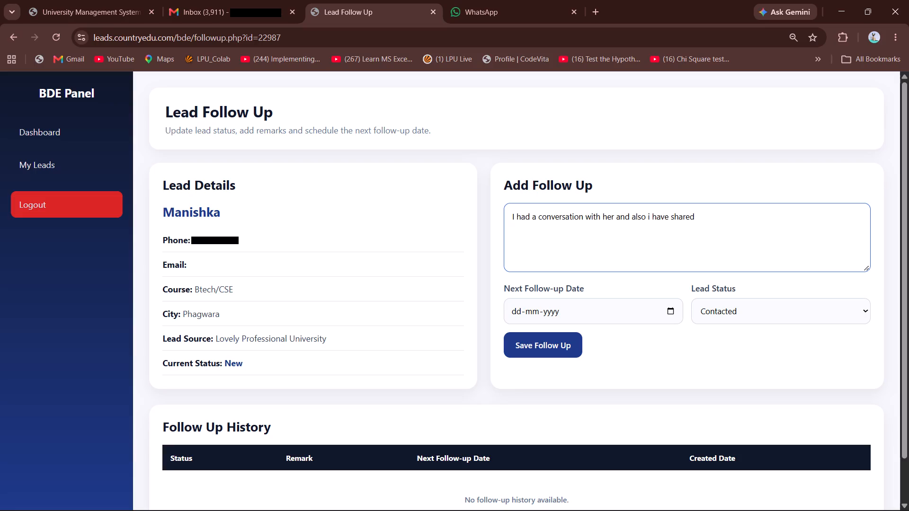
text(the details of)
key(space)
text(worj)
key(BackSpace)
text(kshop and)
key(space)
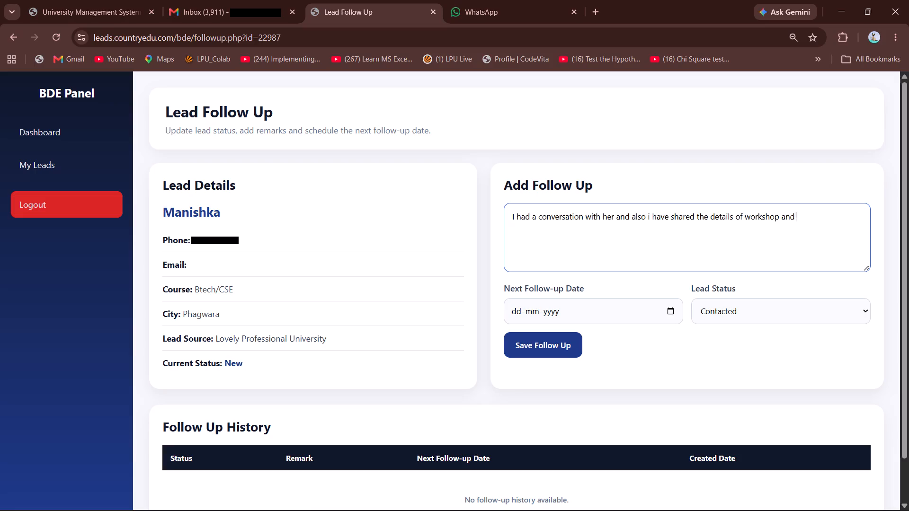
text(online s)
key(BackSpace)
text(assessme t)
key(BackSpace)
key(BackSpace)
text(nt)
key(space)
Finish Manishka's remark with "and i said if she interested let me know.".
text(and i said if)
key(space)
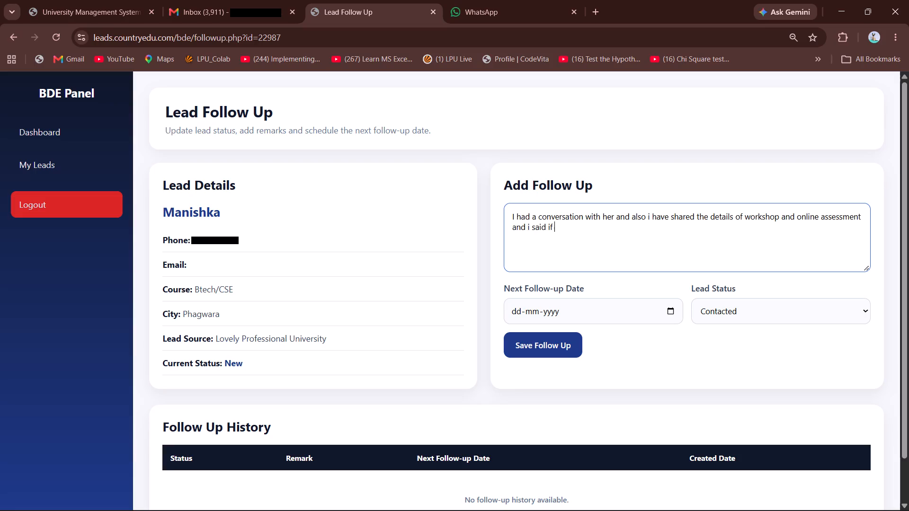
text(she in)
key(t)
key(BackSpace)
text(terested m)
key(BackSpace)
text(lket me)
key(BackSpace)
key(BackSpace)
key(BackSpace)
key(BackSpace)
key(BackSpace)
key(BackSpace)
key(BackSpace)
text(let me kno)
text(w.)
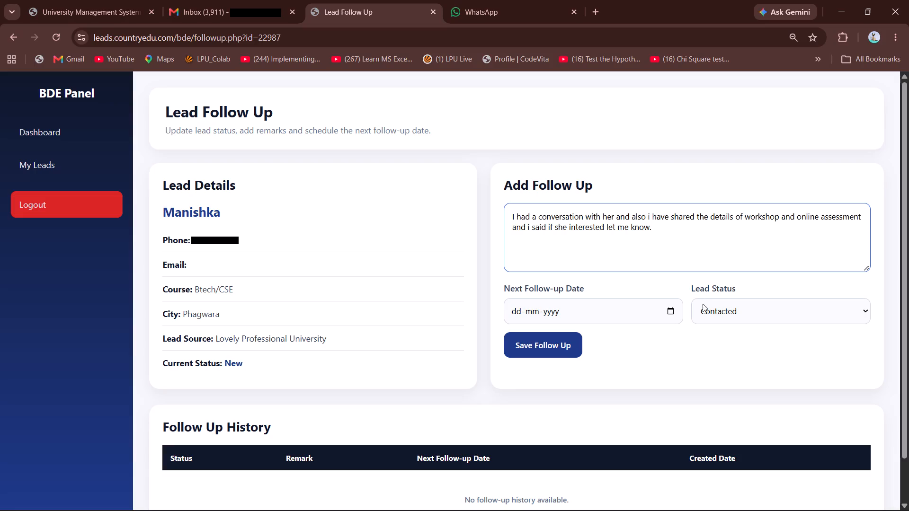
Set Manishka's next follow-up date to today, 06-11-2026, and save the follow-up.
click(670, 303)
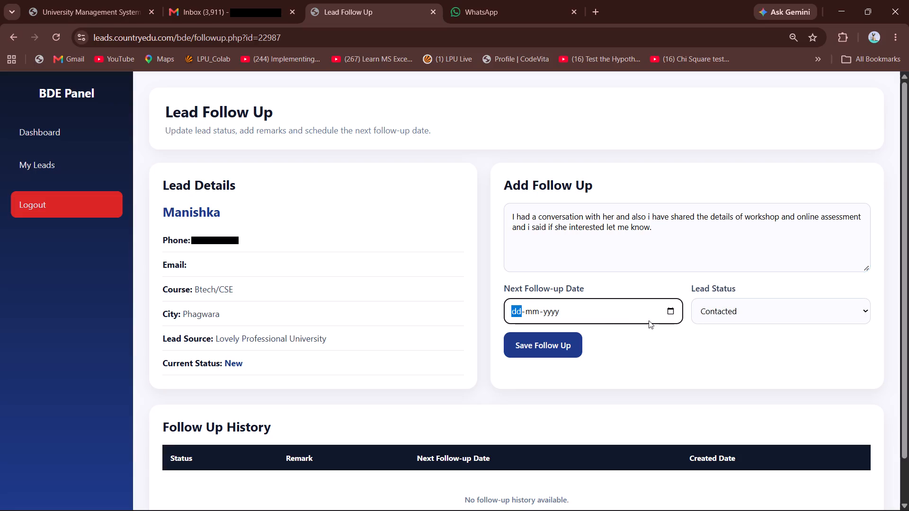
click(671, 305)
click(672, 309)
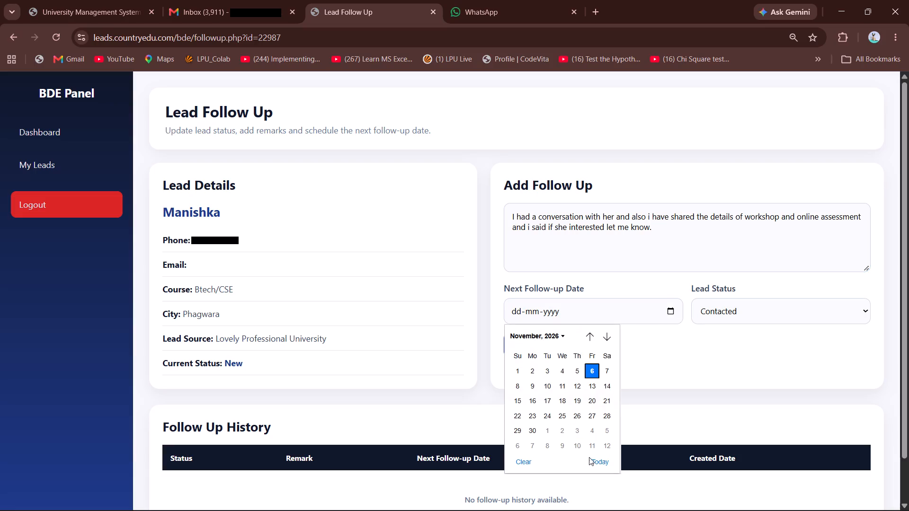
click(594, 458)
click(541, 348)
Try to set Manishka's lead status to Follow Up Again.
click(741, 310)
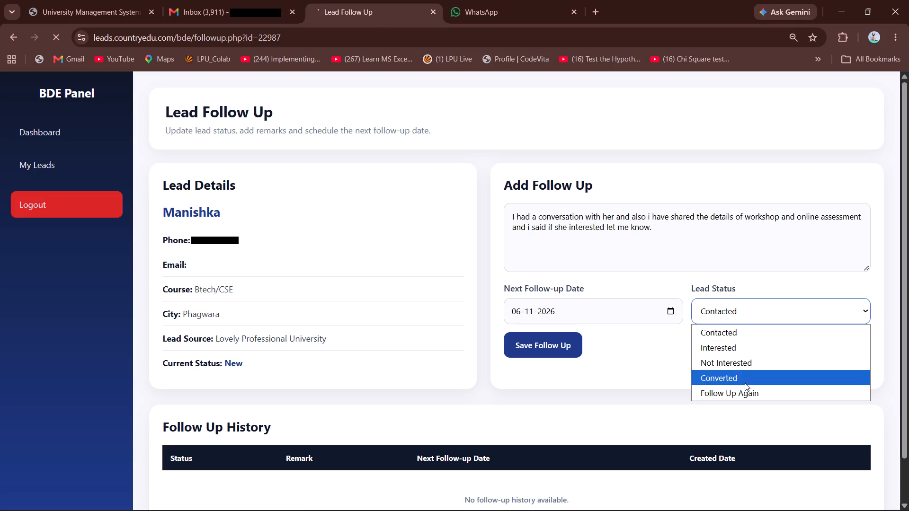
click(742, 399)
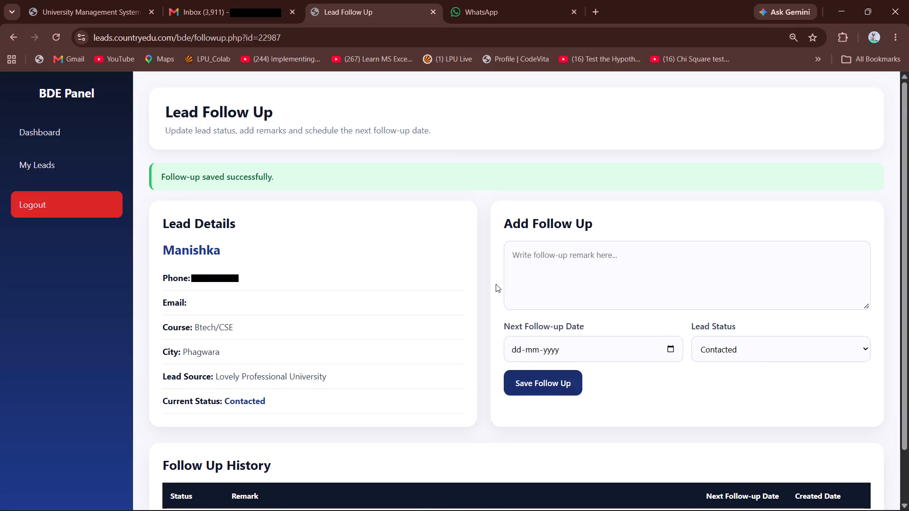
Return to My Leads and bring the Lead List into view.
scroll(496, 284, down, 3)
click(55, 161)
scroll(296, 268, down, 1)
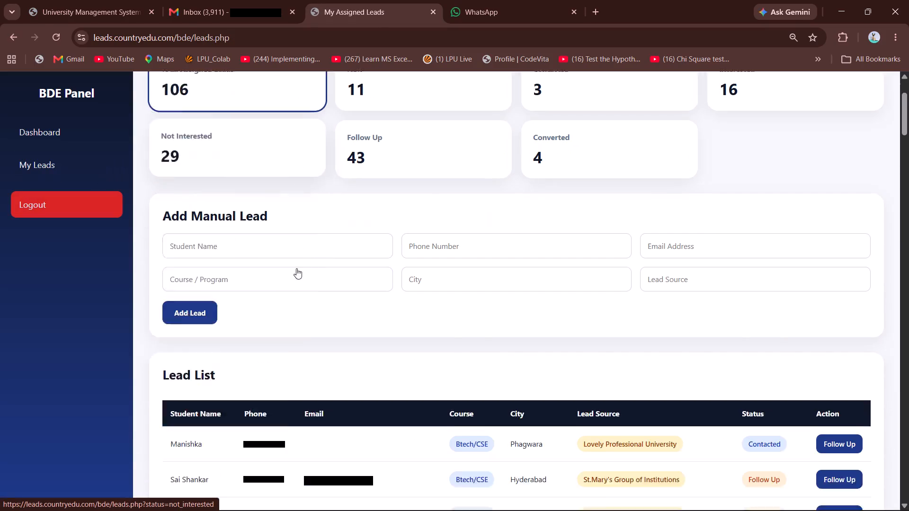
scroll(296, 268, down, 2)
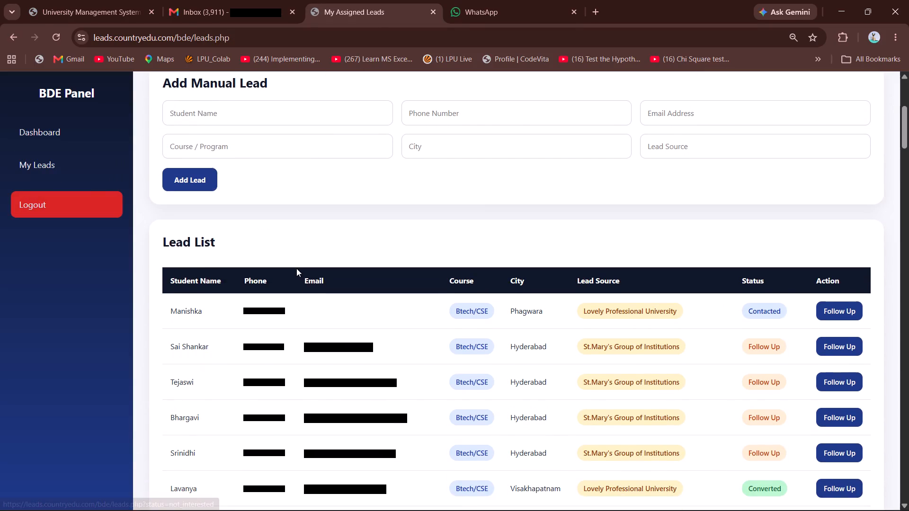
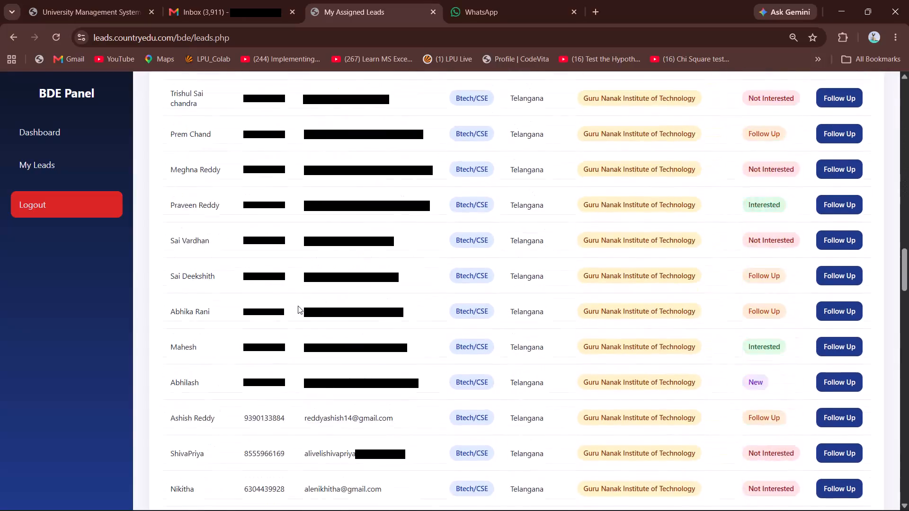
Return to the Add Manual Lead form and lead status summary of My Assigned Leads.
scroll(298, 306, up, 18)
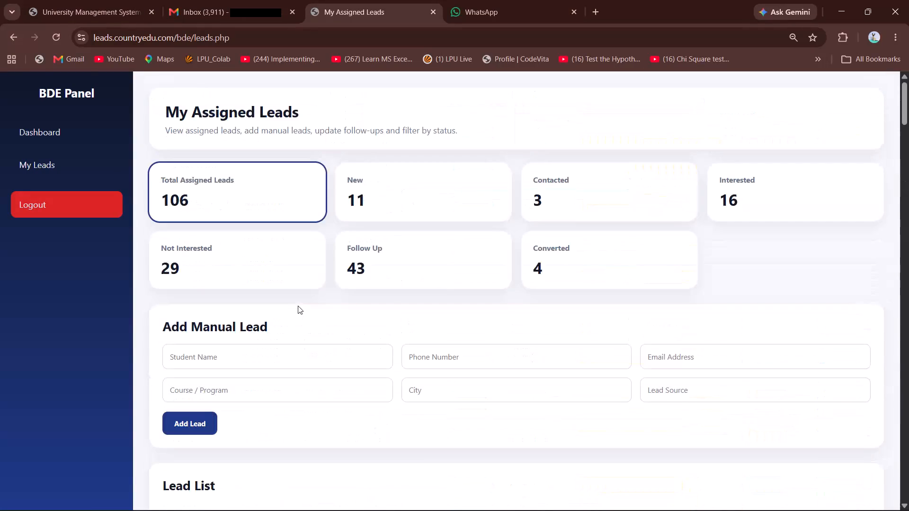